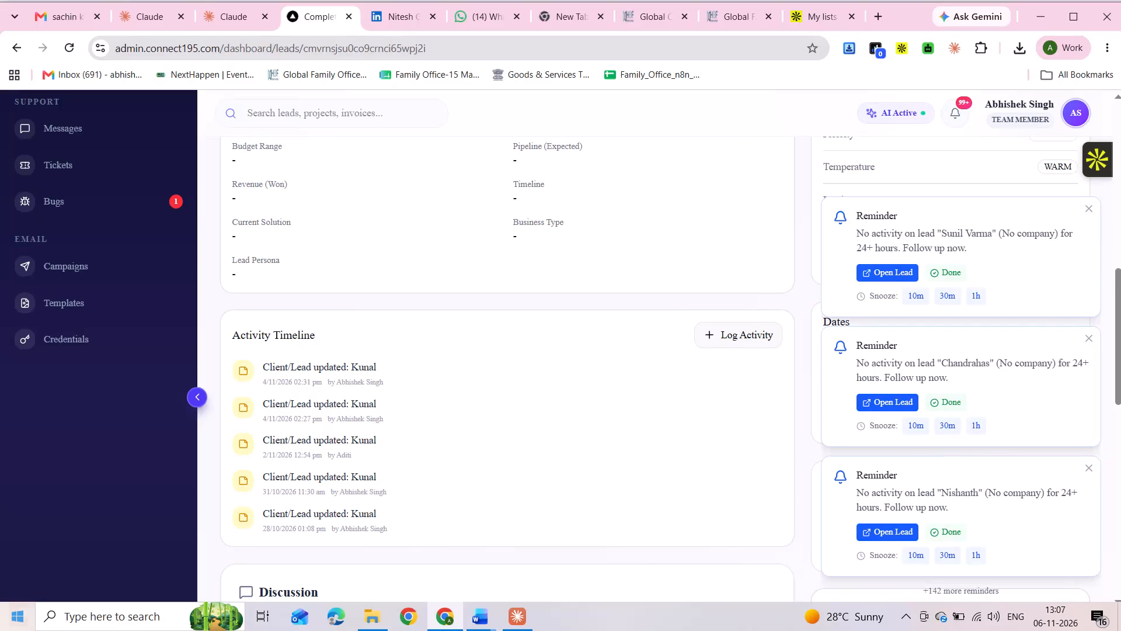
pyautogui.scroll(-4, 454, 326)
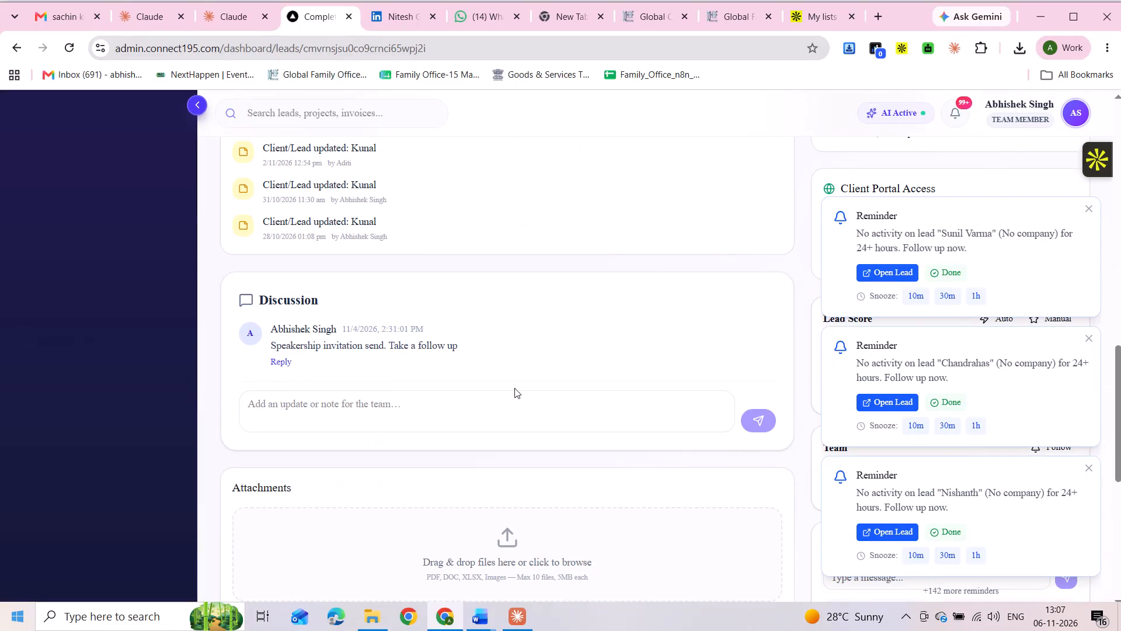
pyautogui.scroll(13, 514, 388)
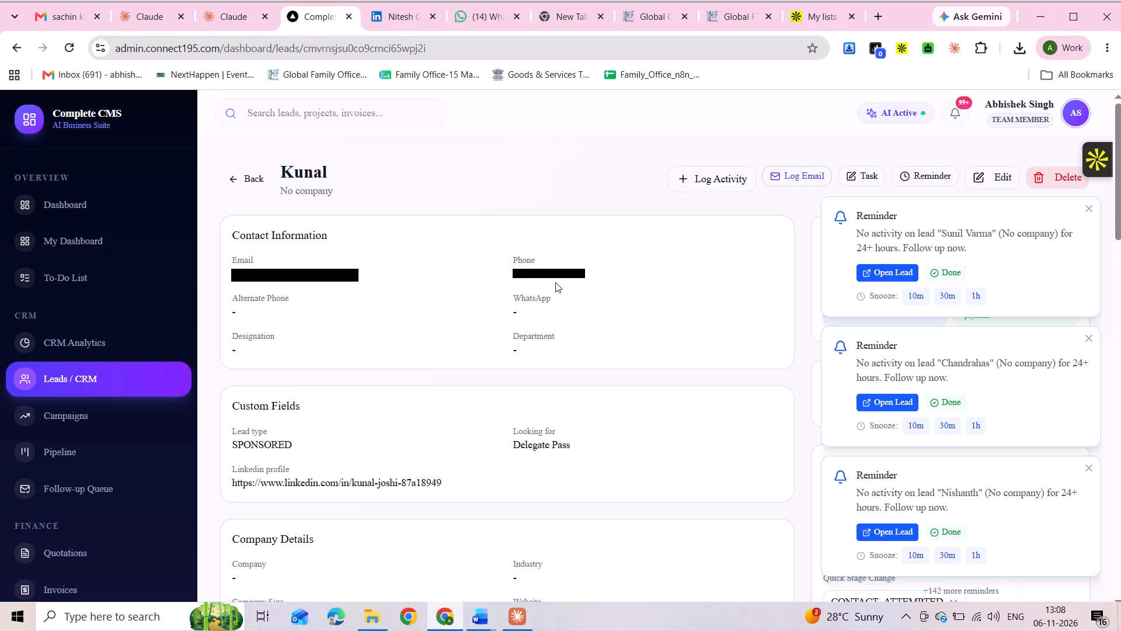
pyautogui.click(364, 276)
pyautogui.moveTo(360, 276); pyautogui.dragTo(216, 282)
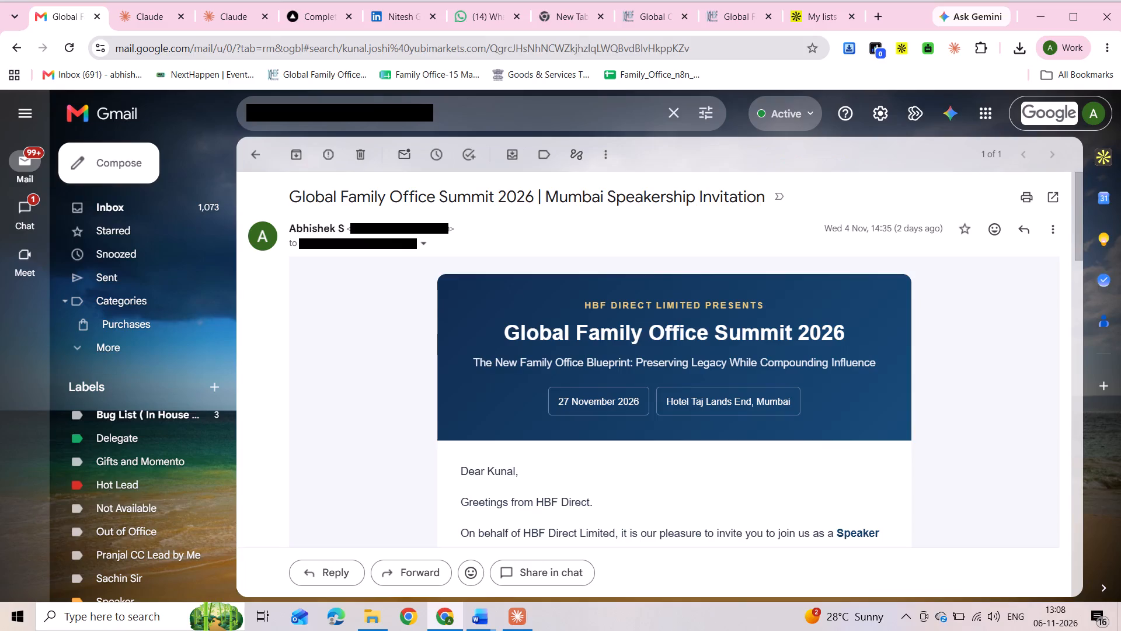
pyautogui.scroll(-14, 454, 456)
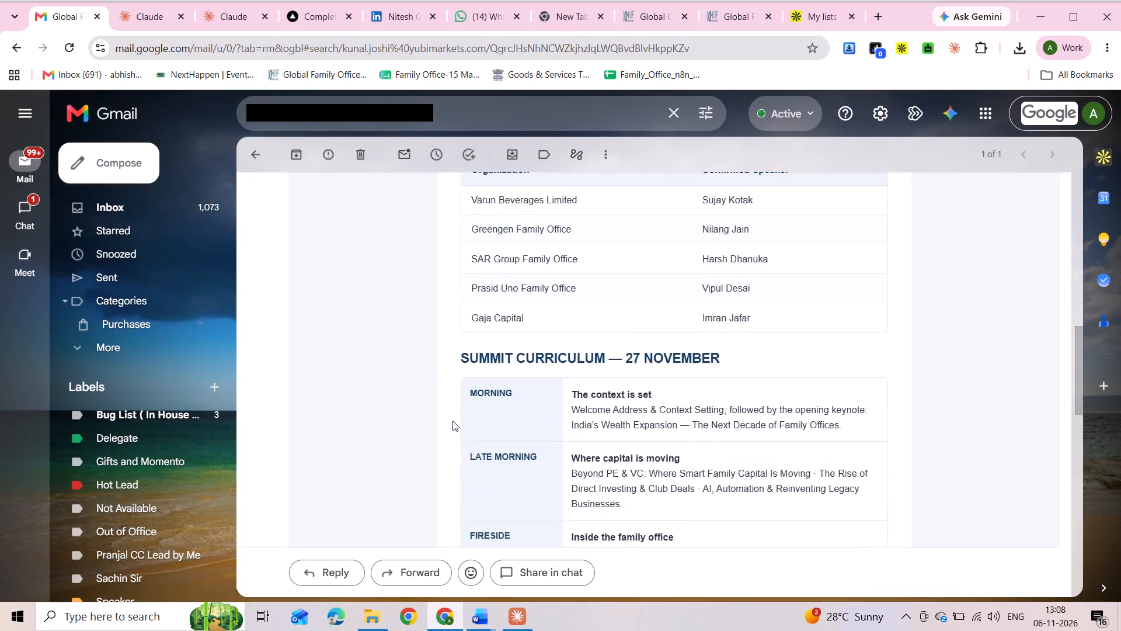
pyautogui.scroll(-5, 446, 412)
pyautogui.scroll(5, 443, 407)
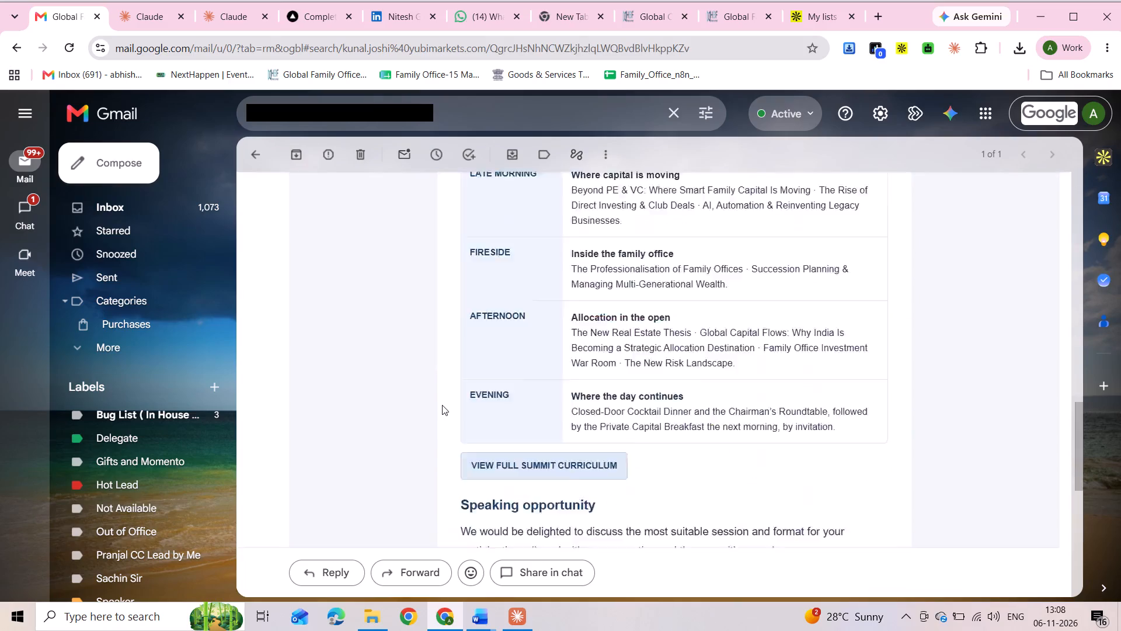
pyautogui.scroll(6, 442, 405)
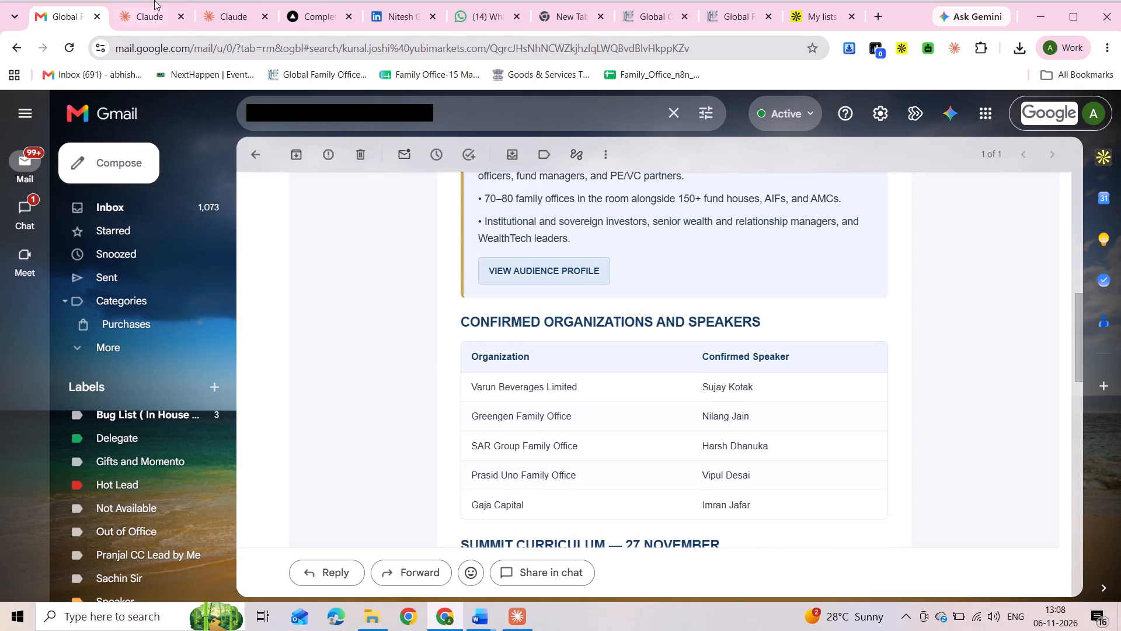
# Return to Kunal's lead record in the CRM and review its discussion, activity timeline, deal, company and contact details.
pyautogui.click(304, 15)
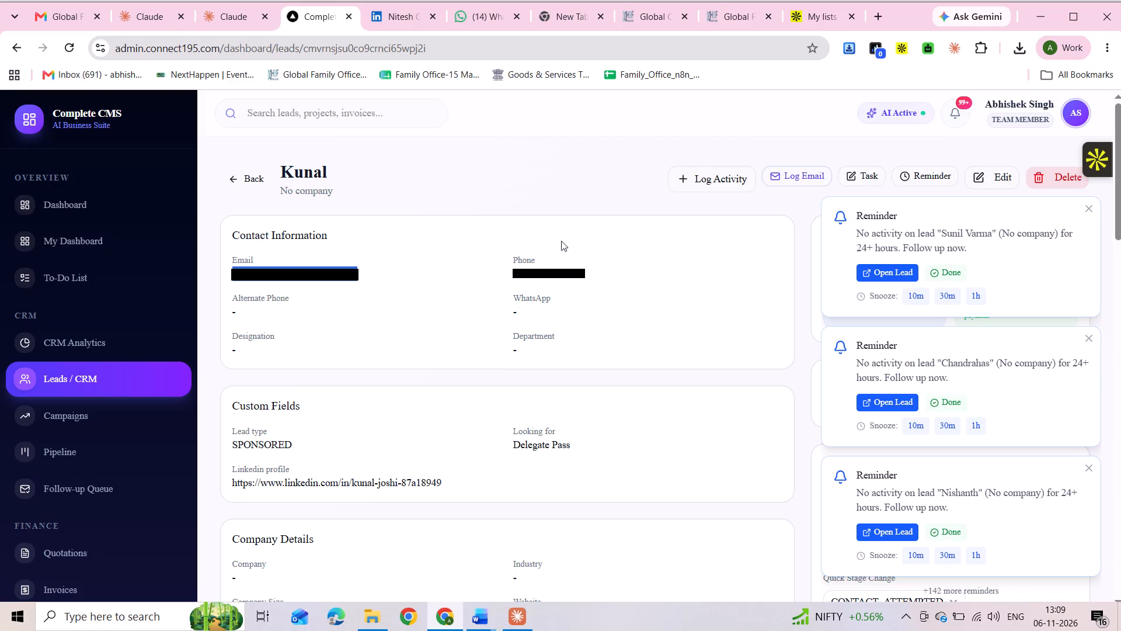
pyautogui.scroll(-13, 661, 404)
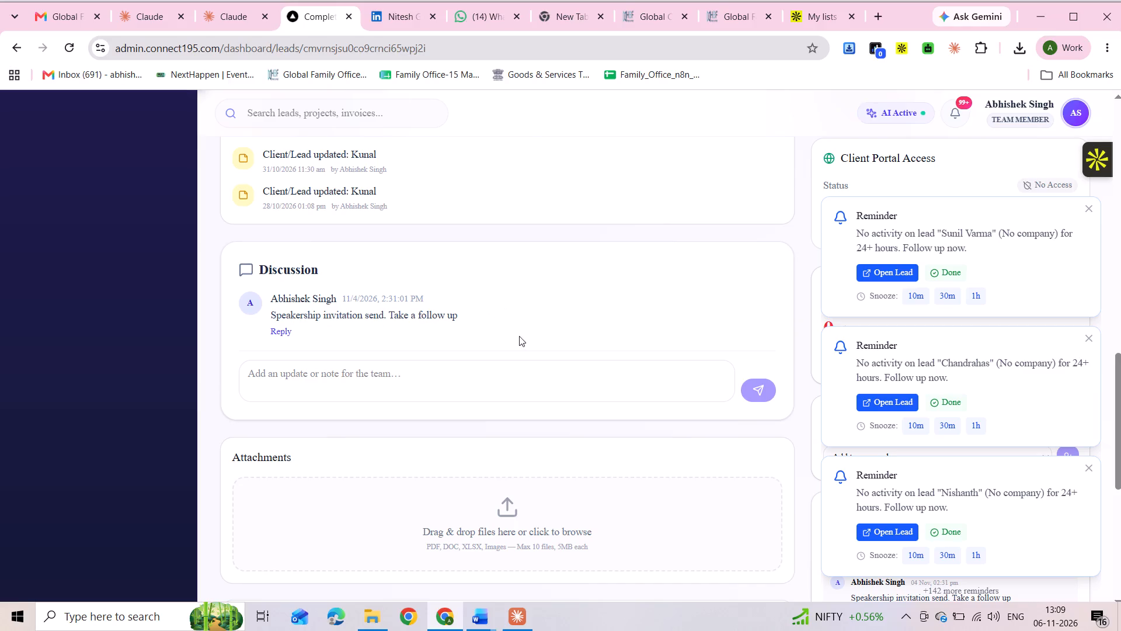
pyautogui.scroll(4, 523, 337)
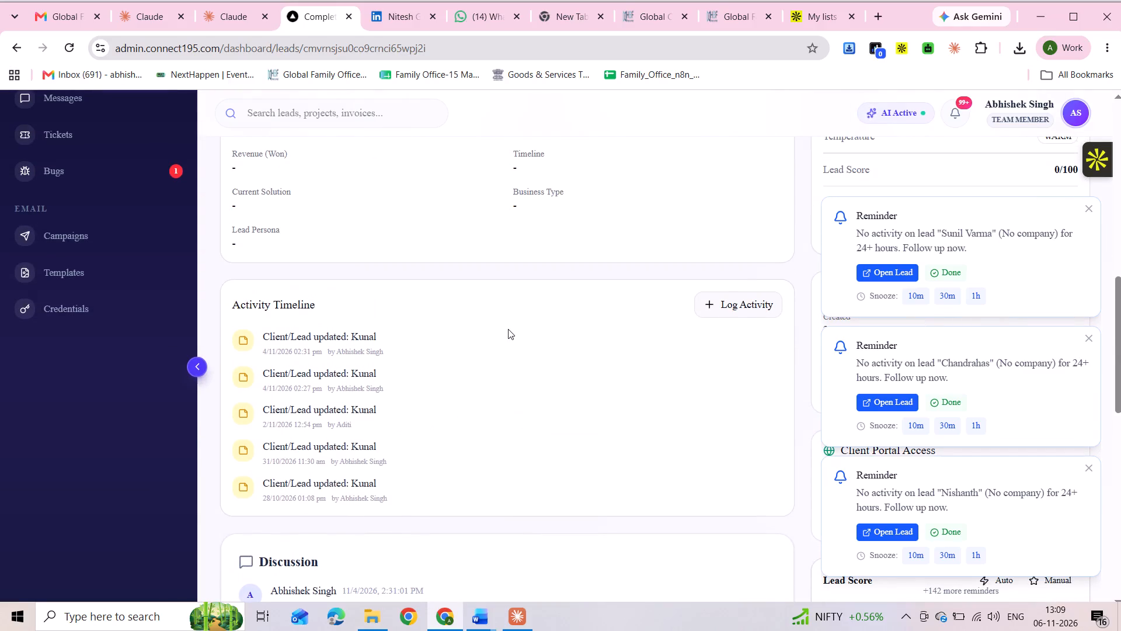
pyautogui.scroll(4, 508, 329)
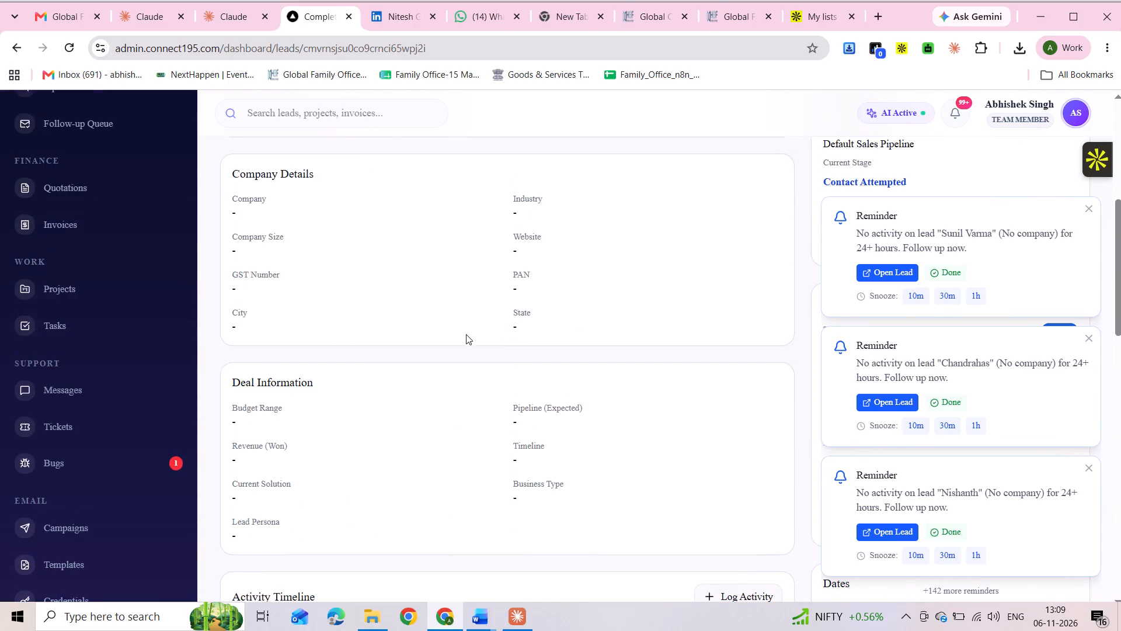
pyautogui.scroll(3, 466, 334)
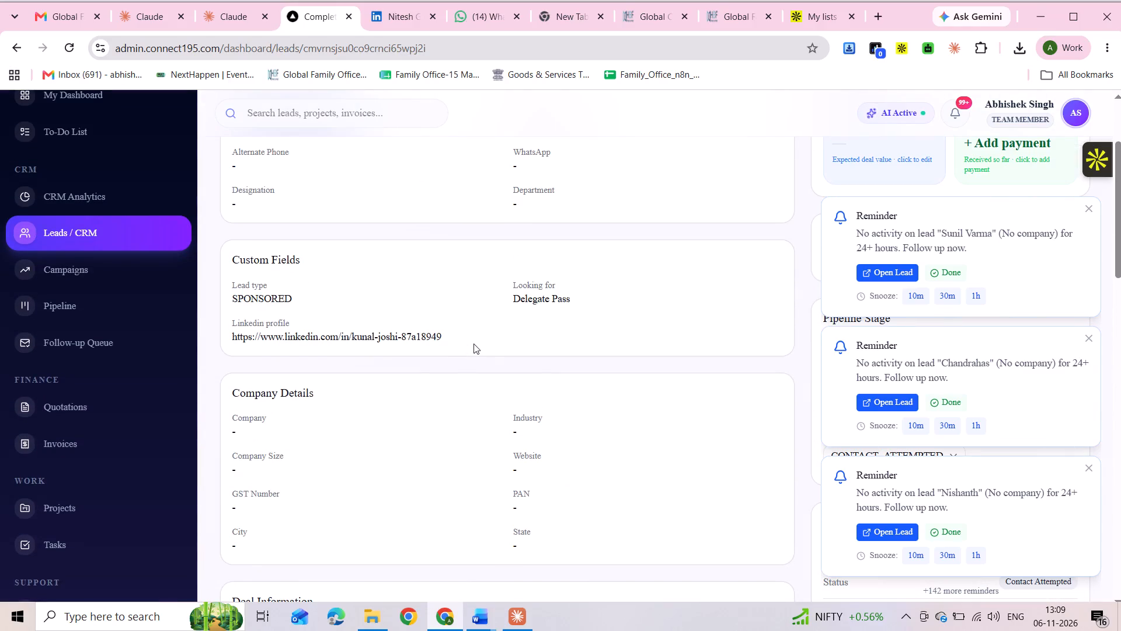
pyautogui.scroll(2, 474, 344)
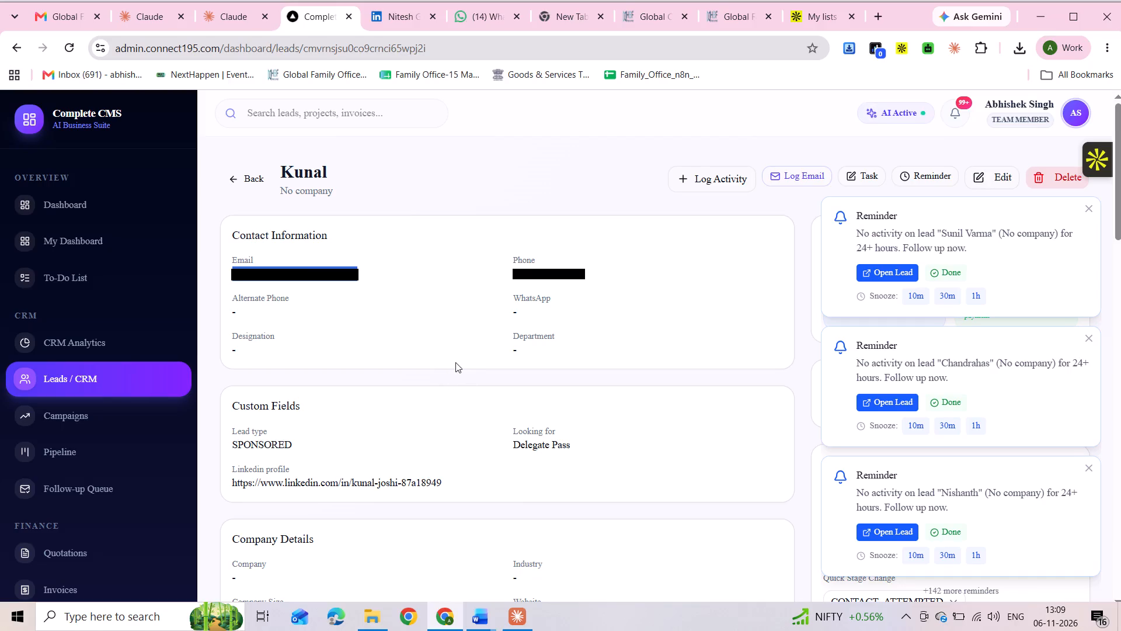
pyautogui.click(414, 342)
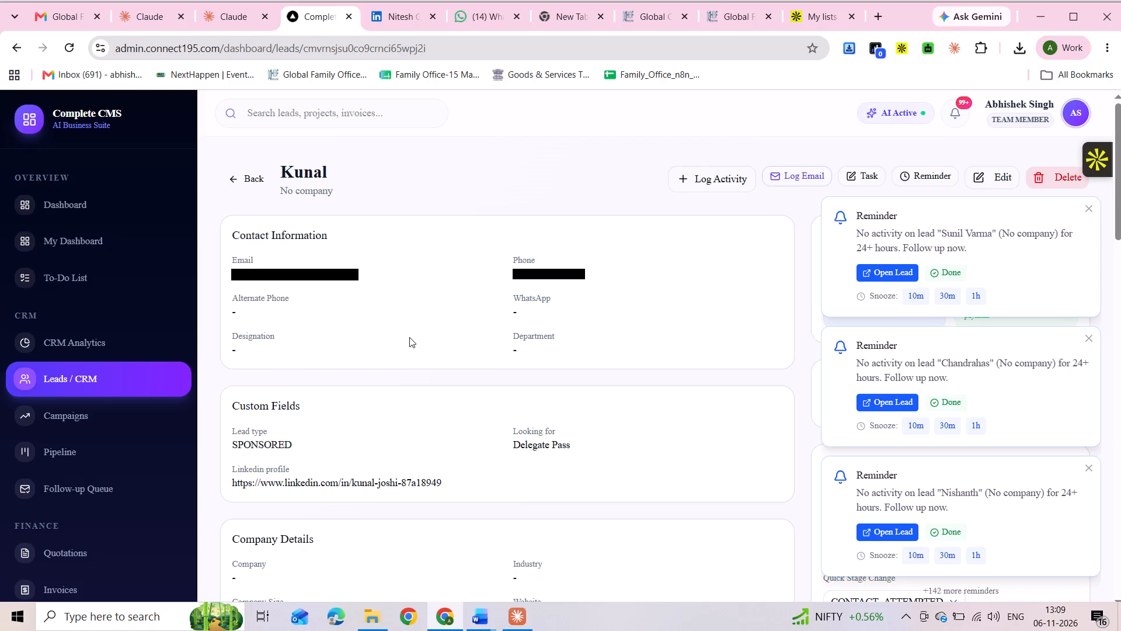
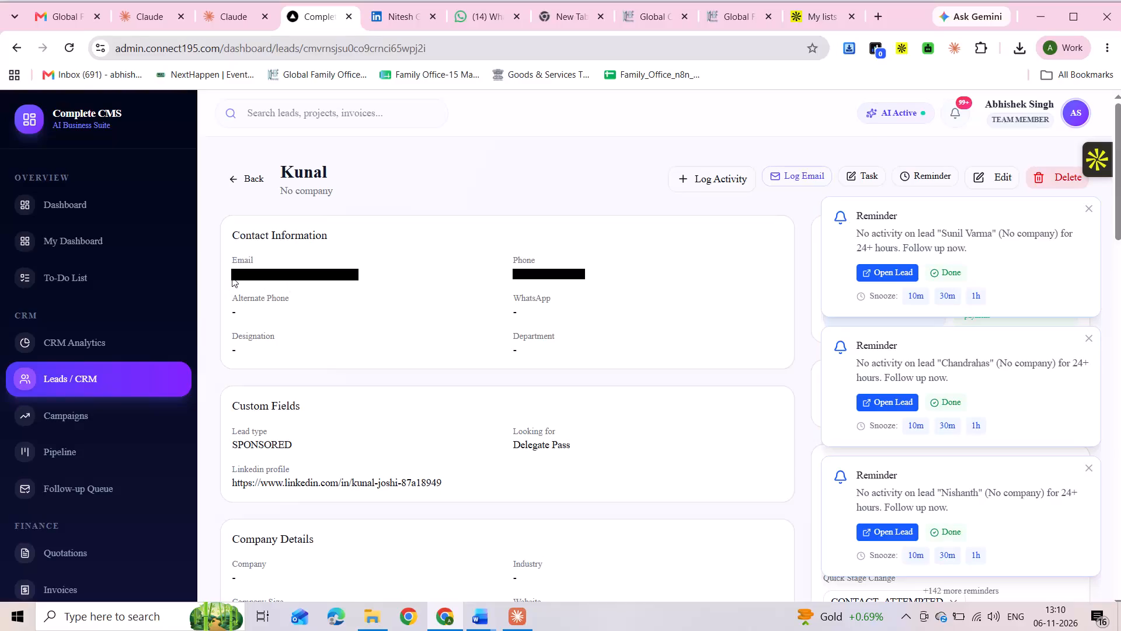
# Select the lead's details from the email value under Contact Information through the Linkedin profile URL under Custom Fields.
pyautogui.moveTo(229, 274); pyautogui.dragTo(537, 265)
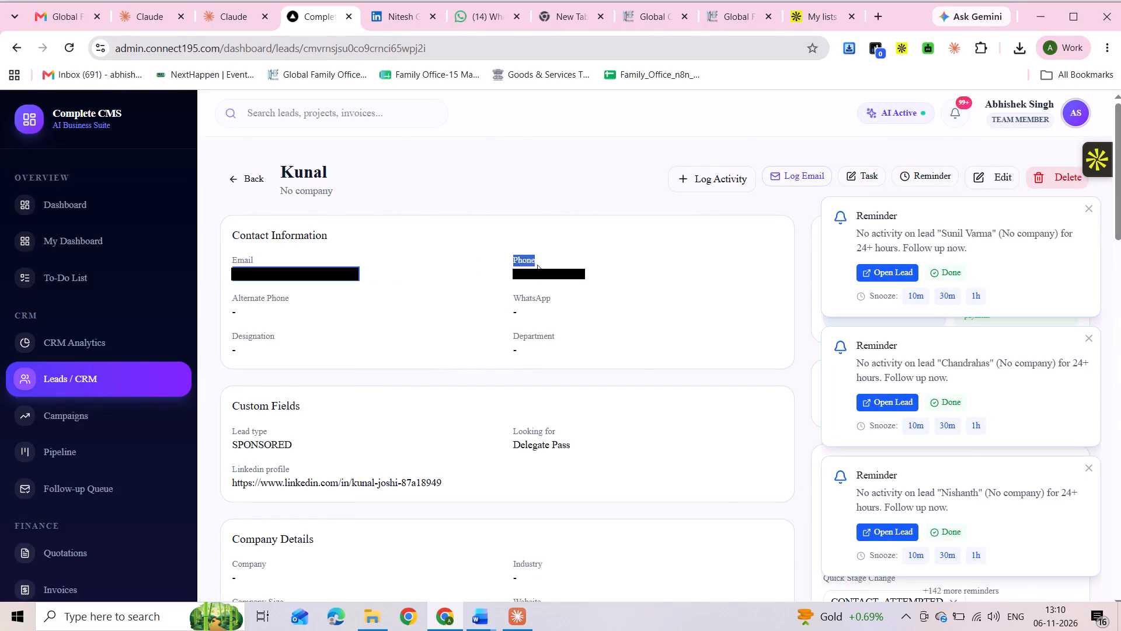
pyautogui.moveTo(537, 265); pyautogui.dragTo(490, 522)
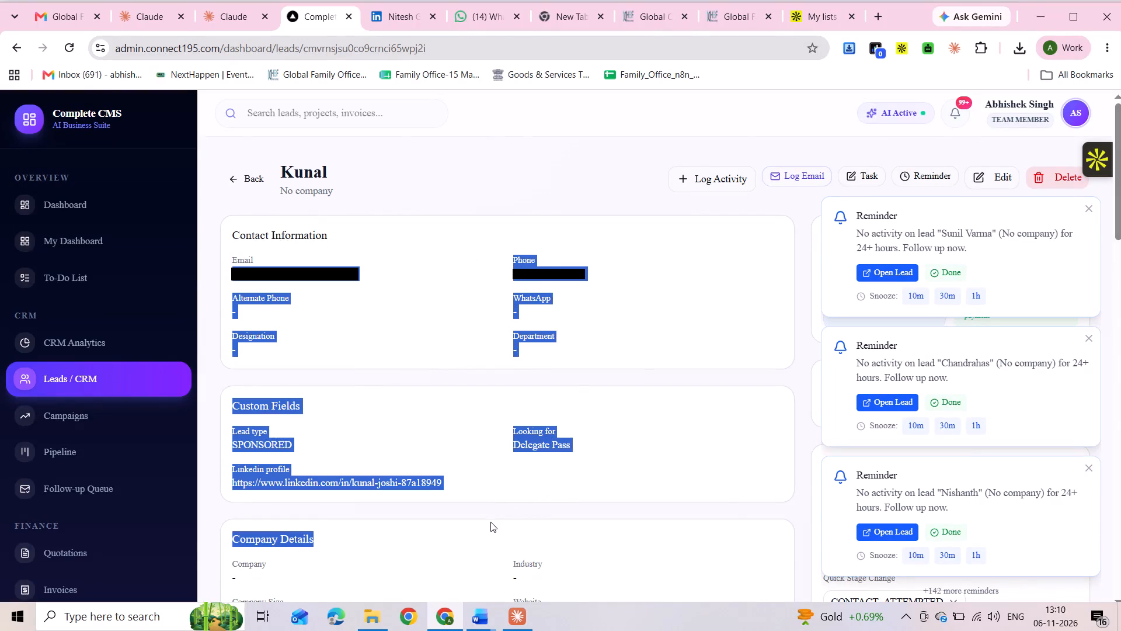
pyautogui.moveTo(490, 522); pyautogui.dragTo(462, 482)
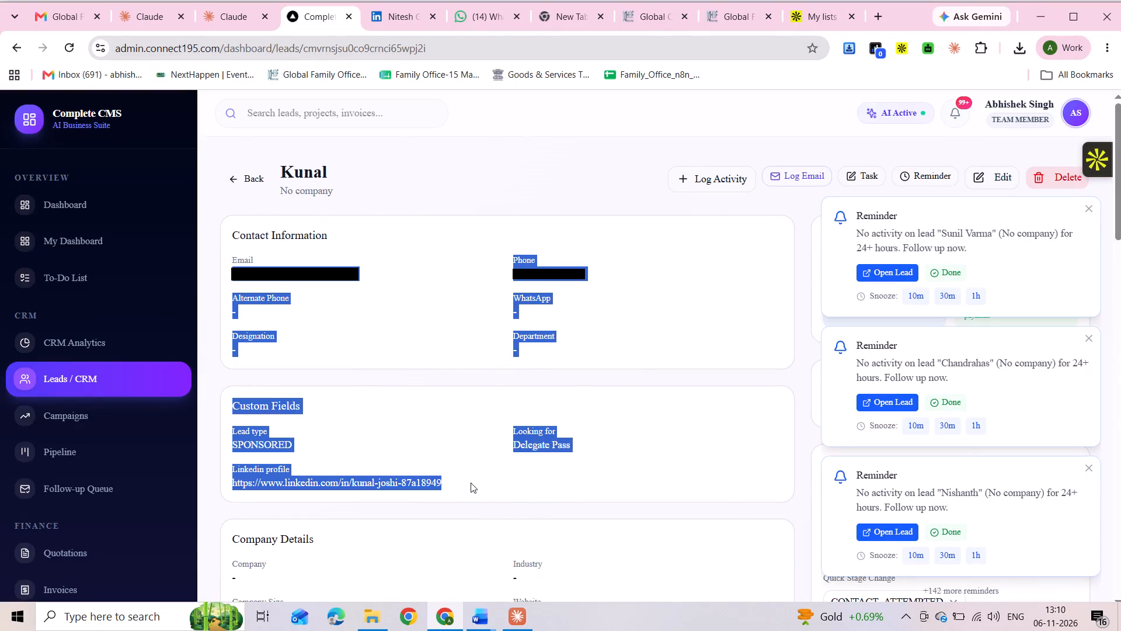
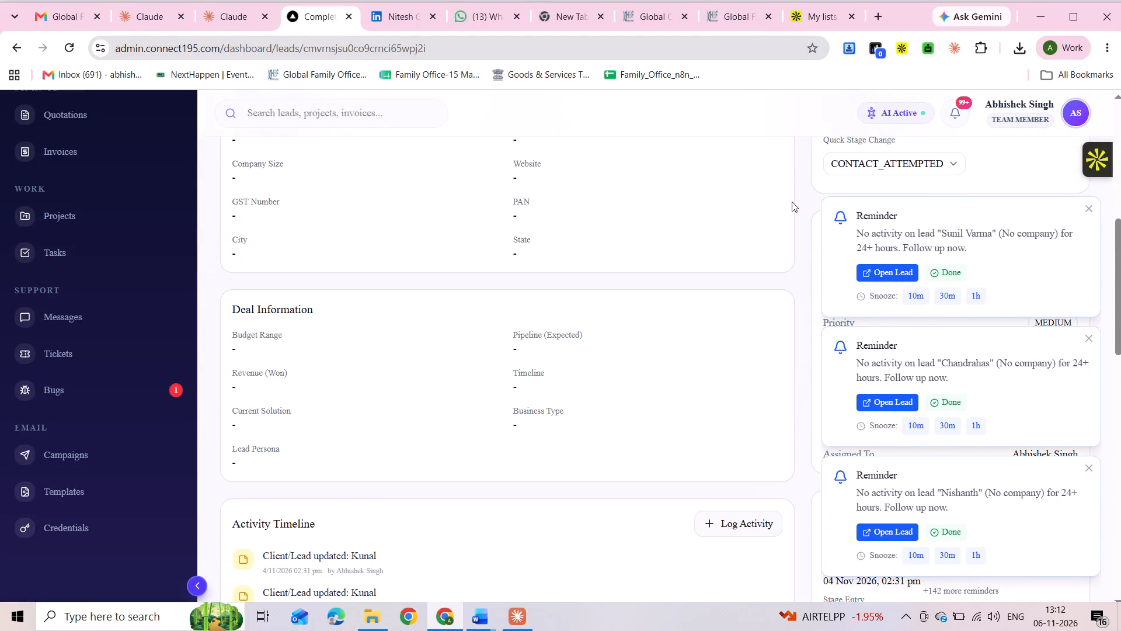
# Examine the rest of Kunal's lead record, from the activity timeline and discussion to the attachments and AI Assistant sections.
pyautogui.scroll(-5, 792, 202)
pyautogui.scroll(2, 792, 202)
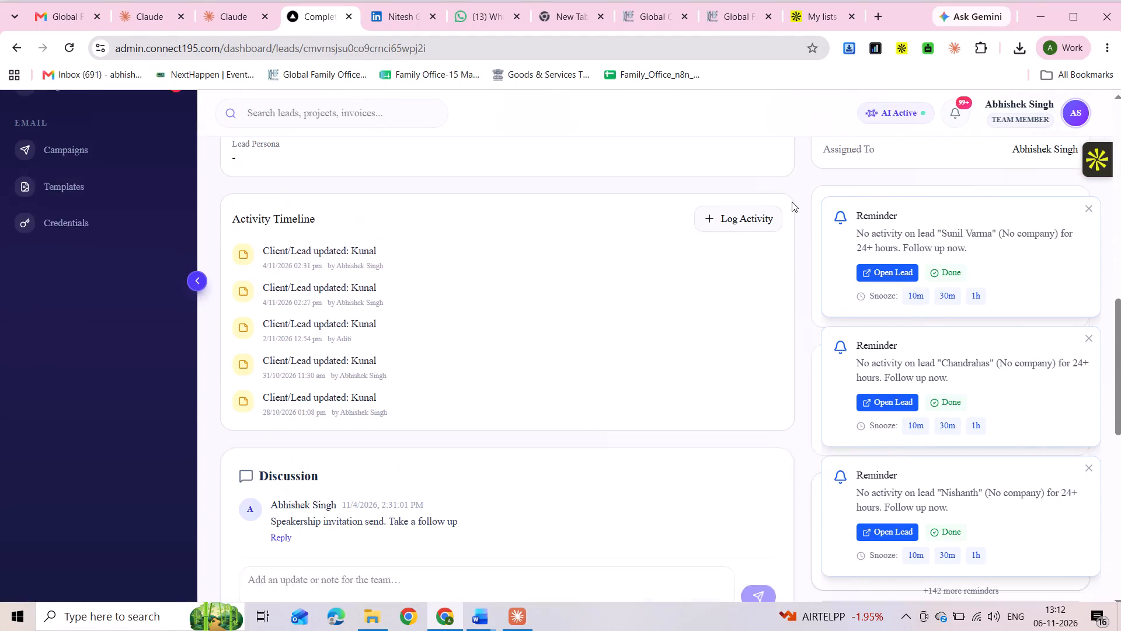
pyautogui.scroll(-4, 792, 202)
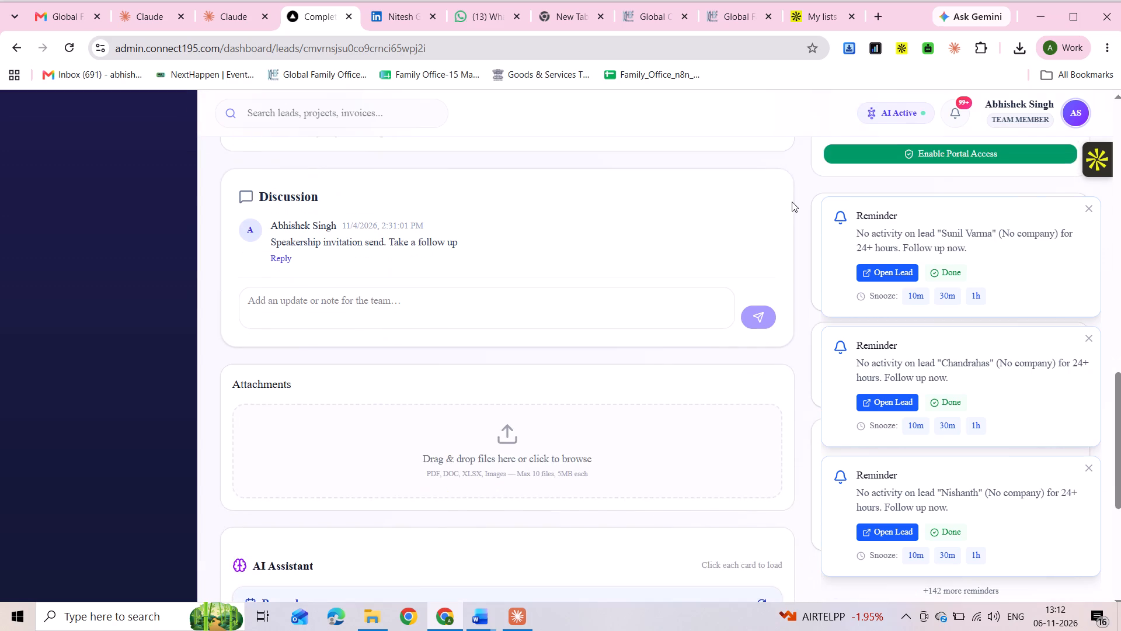
pyautogui.scroll(-4, 792, 202)
pyautogui.scroll(-1, 840, 196)
pyautogui.scroll(1, 837, 196)
pyautogui.scroll(-3, 830, 194)
pyautogui.scroll(2, 466, 242)
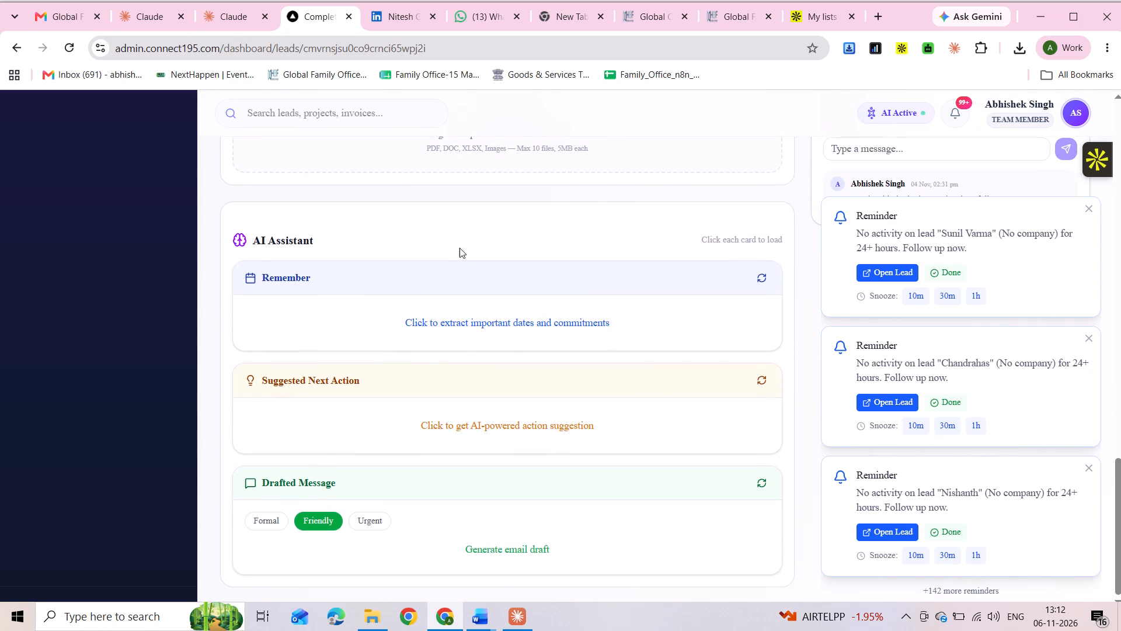
# Start a new team note in the Discussion section of Kunal's lead record.
pyautogui.scroll(7, 459, 248)
pyautogui.scroll(-4, 445, 263)
pyautogui.click(370, 343)
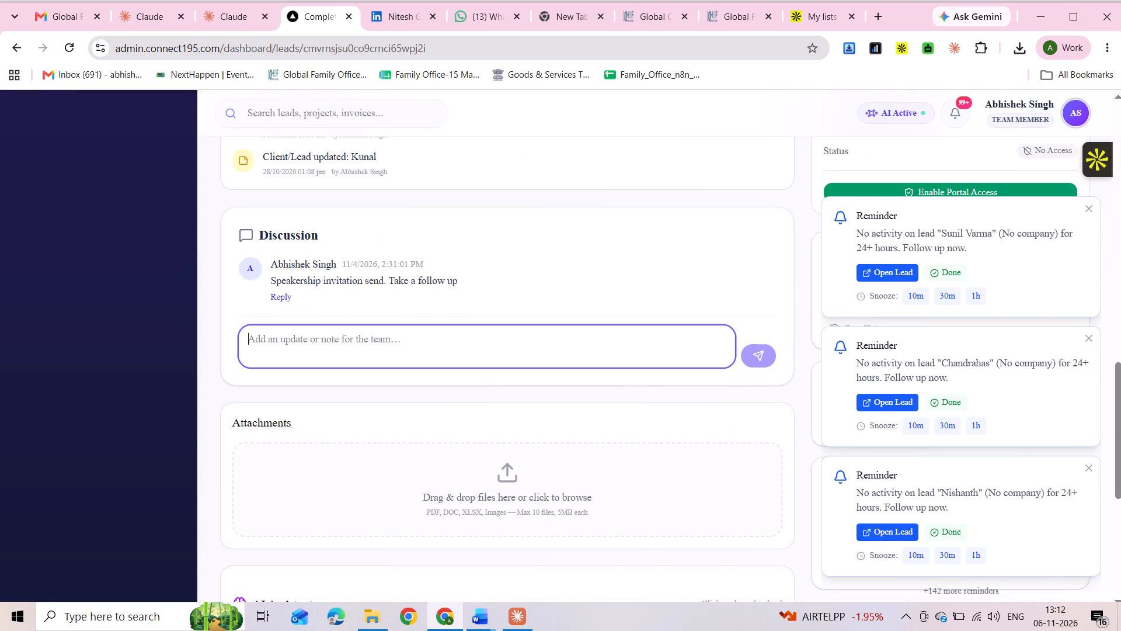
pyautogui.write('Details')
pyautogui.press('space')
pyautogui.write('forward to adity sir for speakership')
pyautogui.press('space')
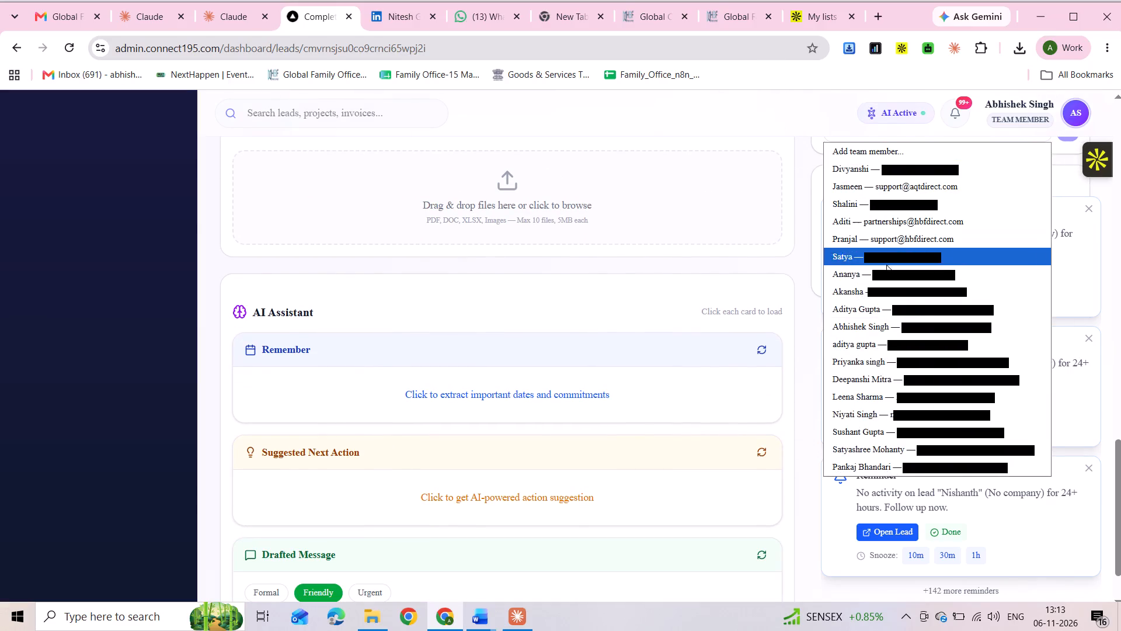
pyautogui.click(866, 311)
pyautogui.scroll(1, 831, 276)
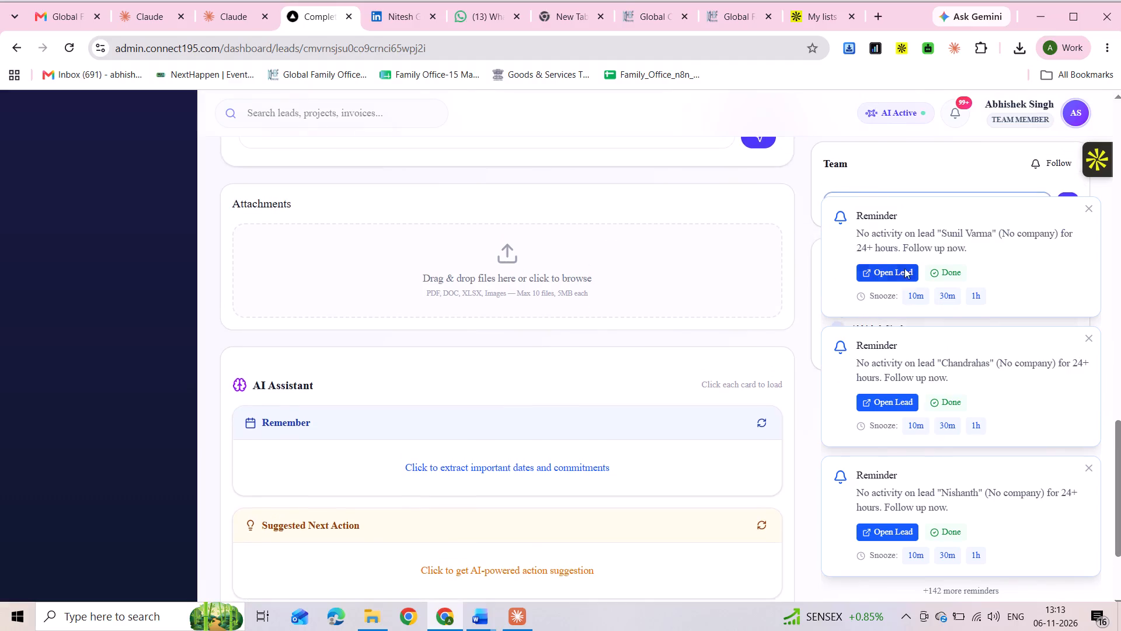
pyautogui.scroll(-1, 953, 245)
pyautogui.click(1065, 136)
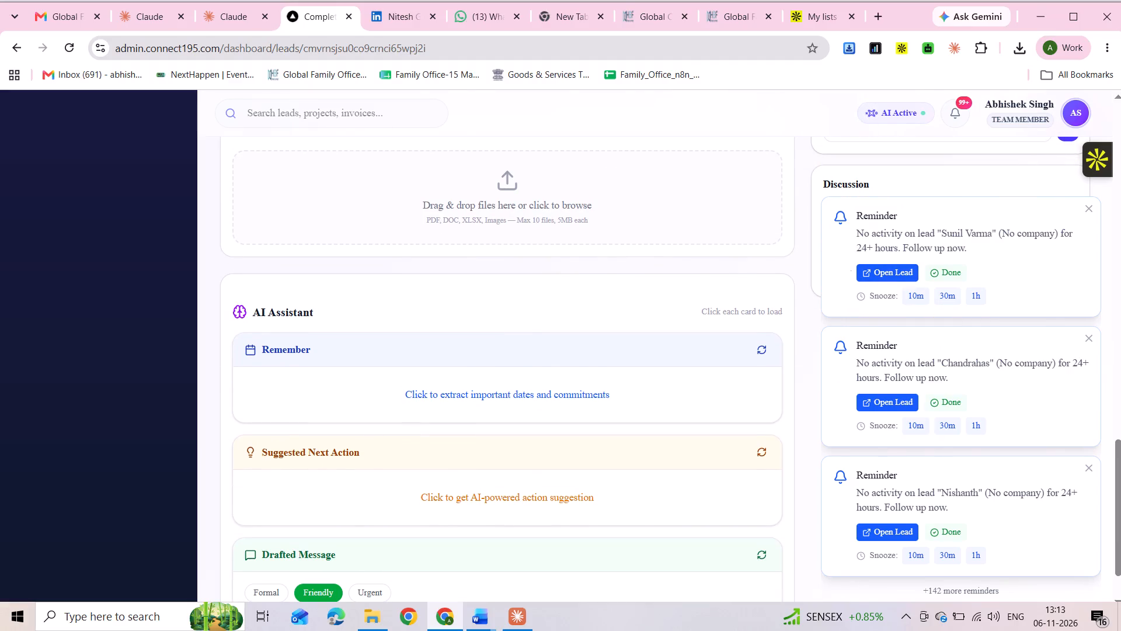
# Change the lead's pipeline stage to Meeting Scheduled.
pyautogui.scroll(2, 847, 230)
pyautogui.scroll(3, 834, 181)
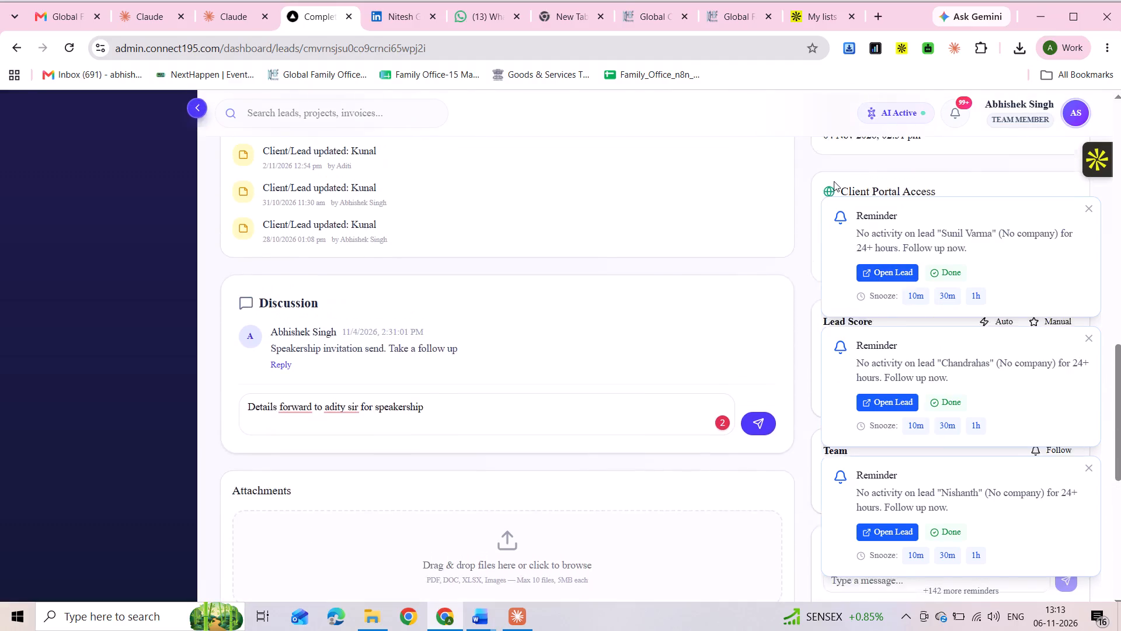
pyautogui.scroll(2, 834, 181)
pyautogui.scroll(-3, 834, 181)
pyautogui.scroll(5, 834, 181)
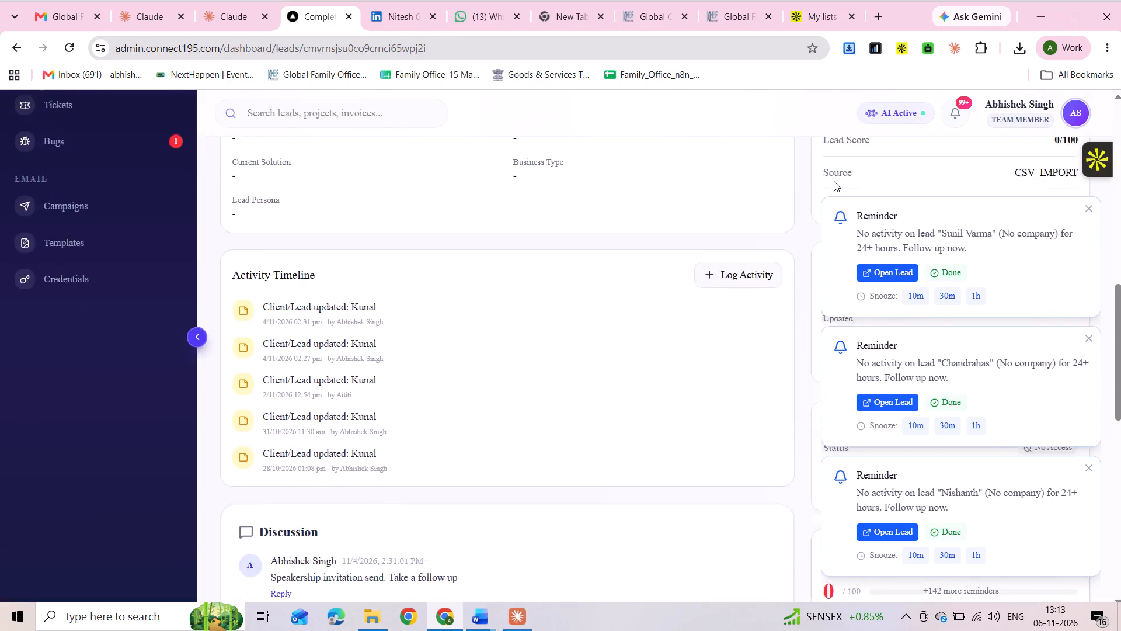
pyautogui.scroll(3, 834, 181)
pyautogui.scroll(-1, 834, 181)
pyautogui.scroll(1, 847, 163)
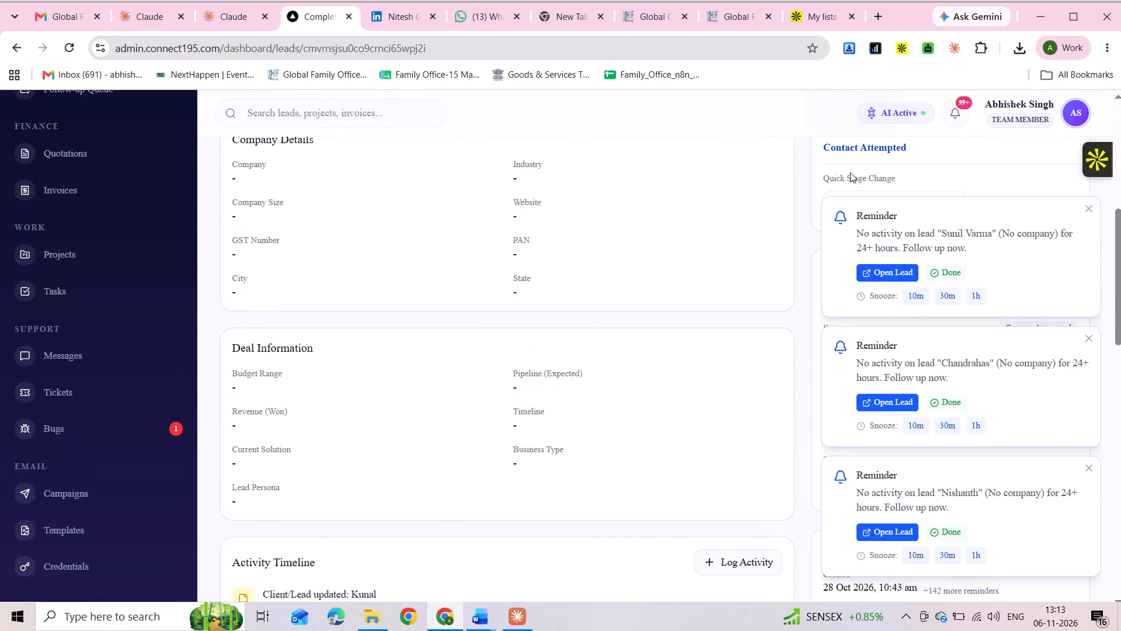
pyautogui.scroll(-1, 859, 188)
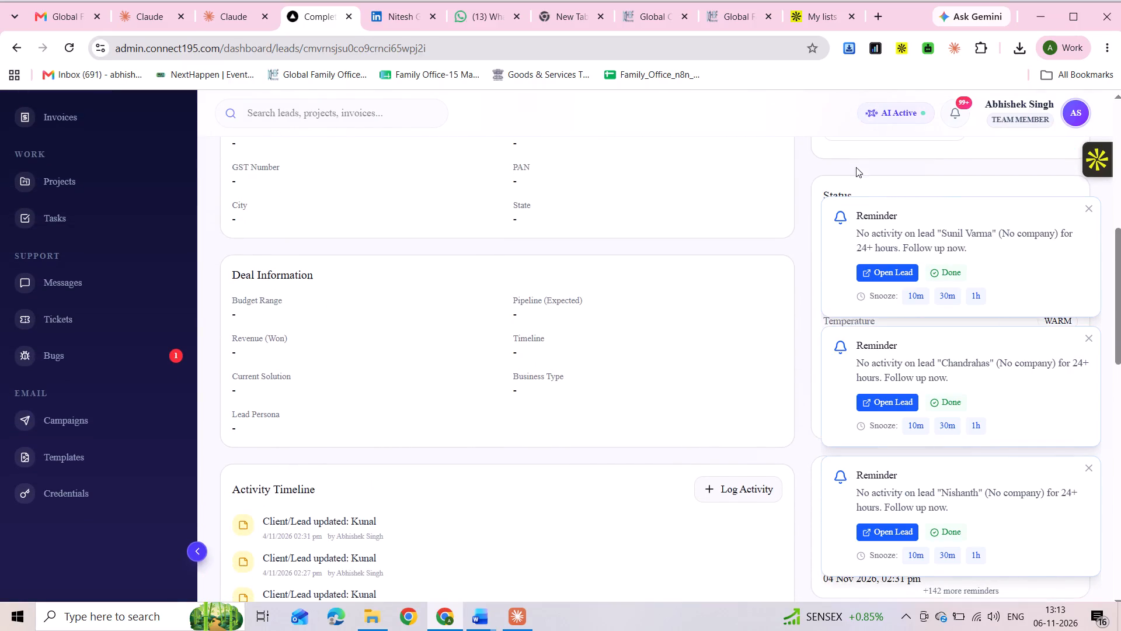
pyautogui.scroll(1, 858, 158)
pyautogui.scroll(-1, 861, 172)
pyautogui.click(864, 141)
pyautogui.click(862, 141)
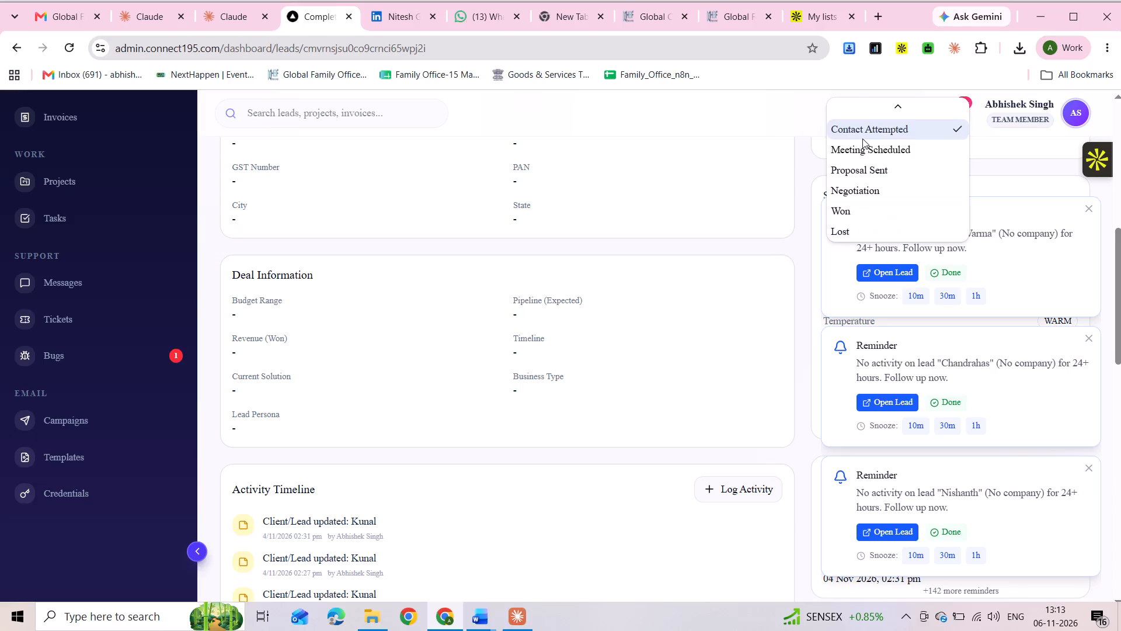
pyautogui.click(852, 154)
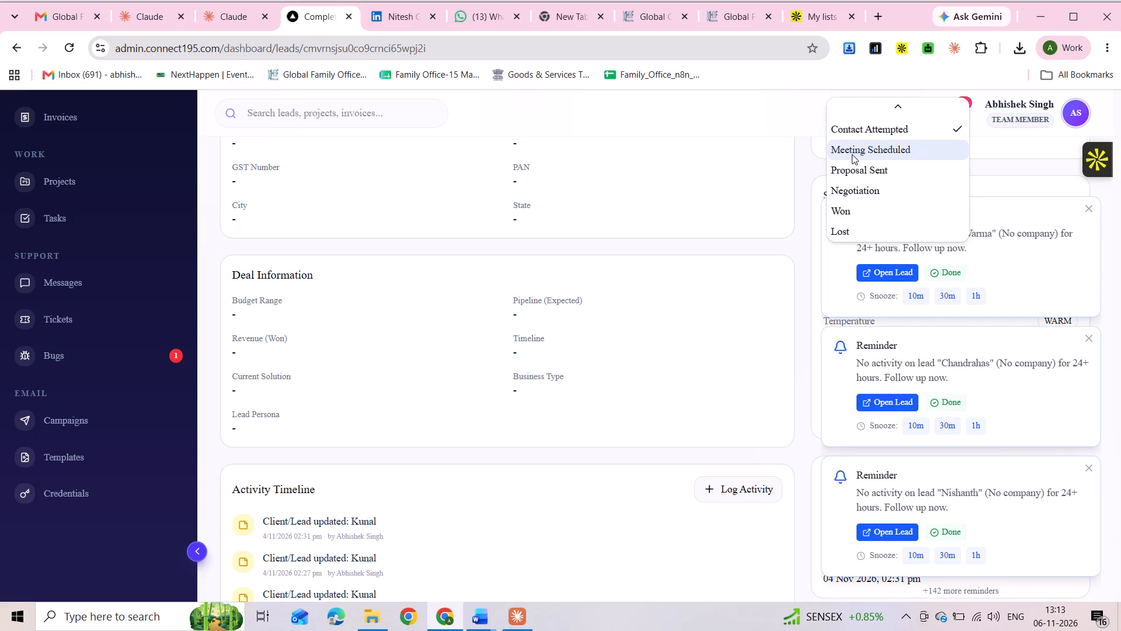
# Open the lead from the topmost inactivity reminder and review its contact details, custom fields, activity timeline and discussion notes.
pyautogui.click(882, 273)
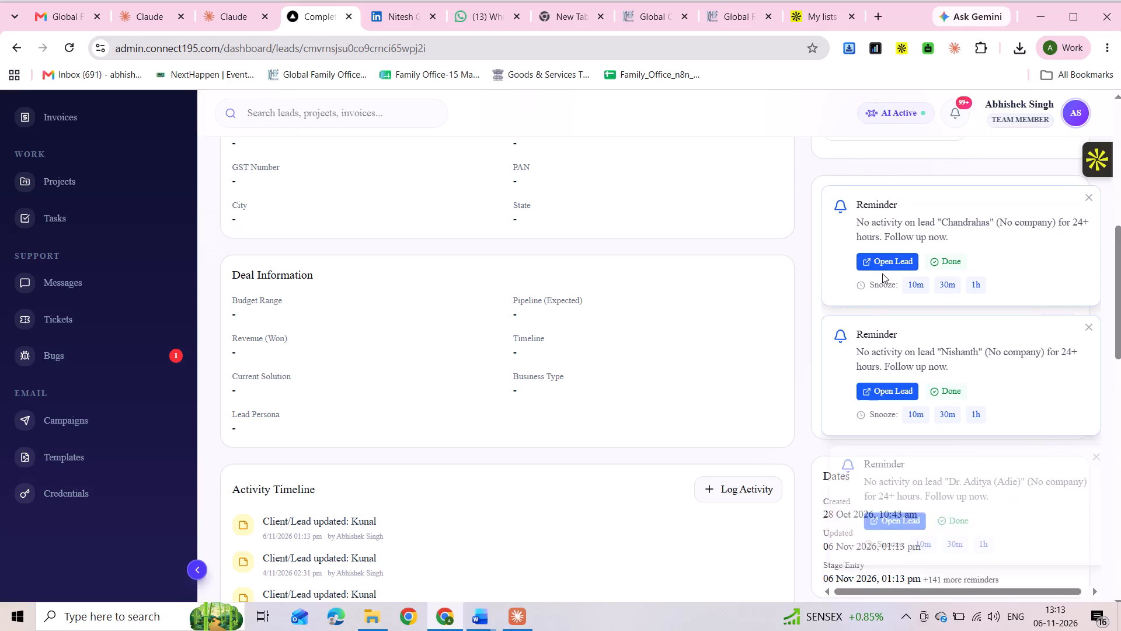
pyautogui.scroll(2, 469, 418)
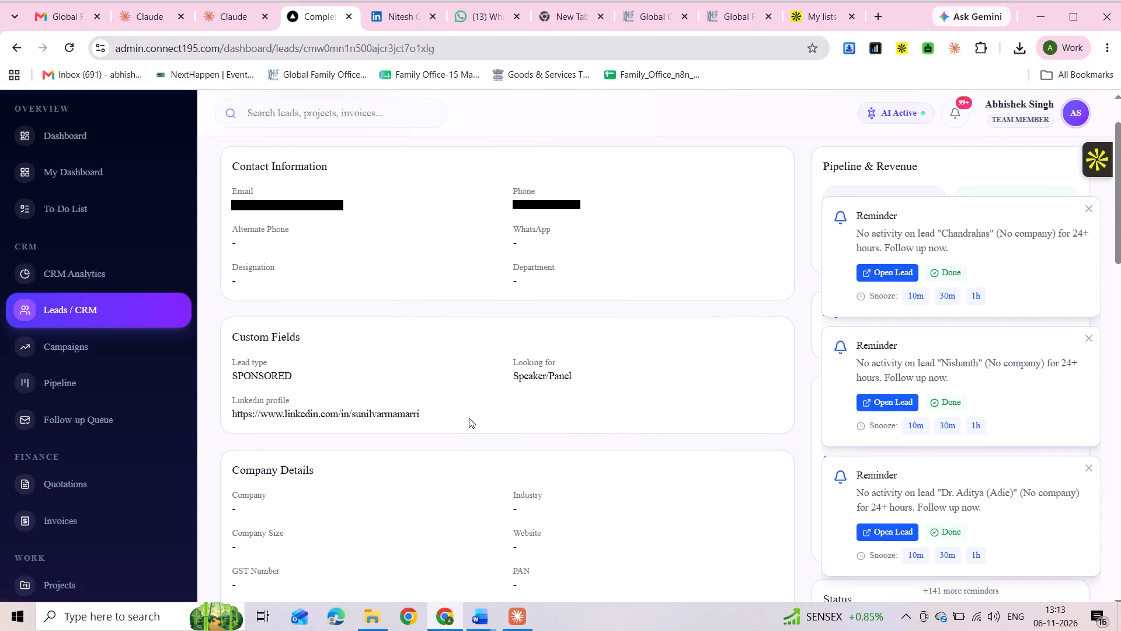
pyautogui.scroll(2, 469, 418)
pyautogui.scroll(-9, 467, 428)
pyautogui.scroll(1, 465, 429)
pyautogui.scroll(-3, 465, 429)
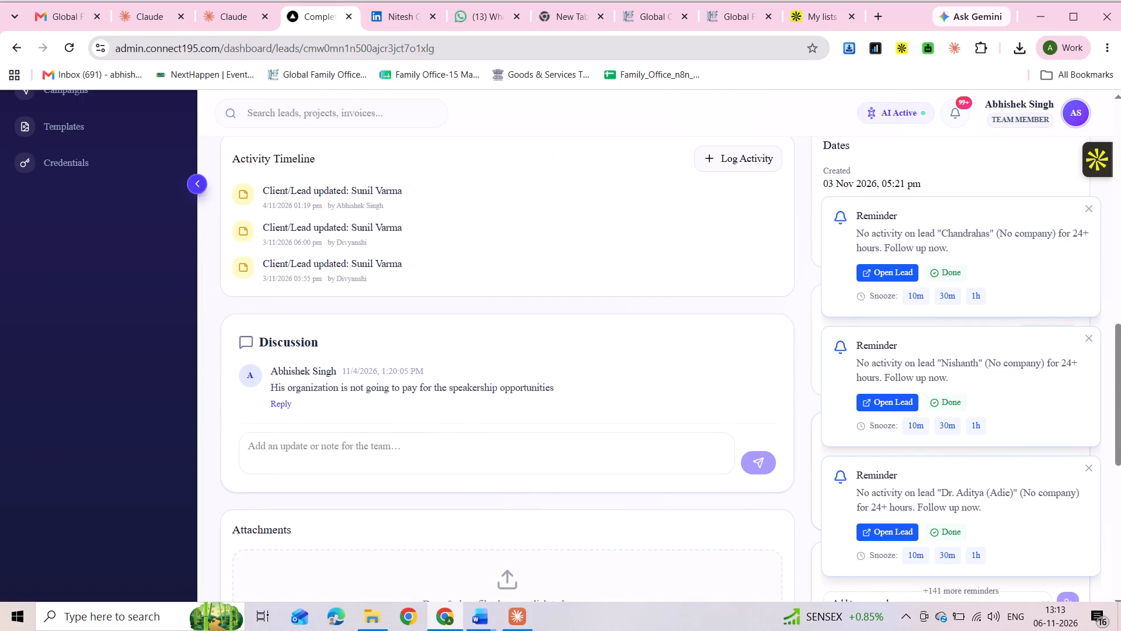
pyautogui.scroll(11, 468, 441)
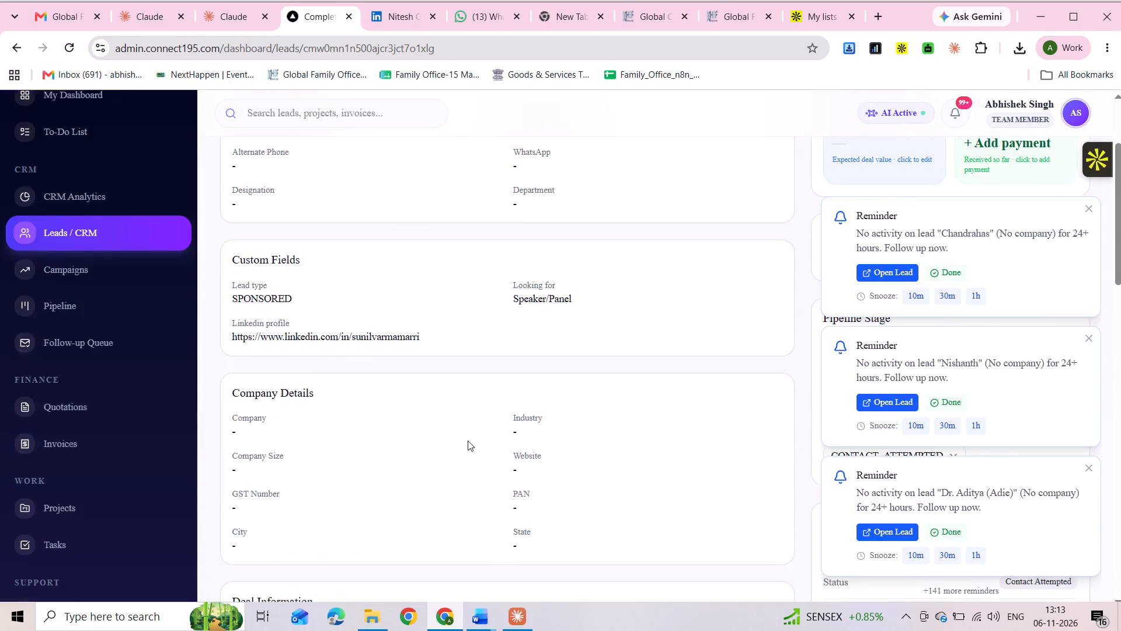
pyautogui.scroll(3, 468, 441)
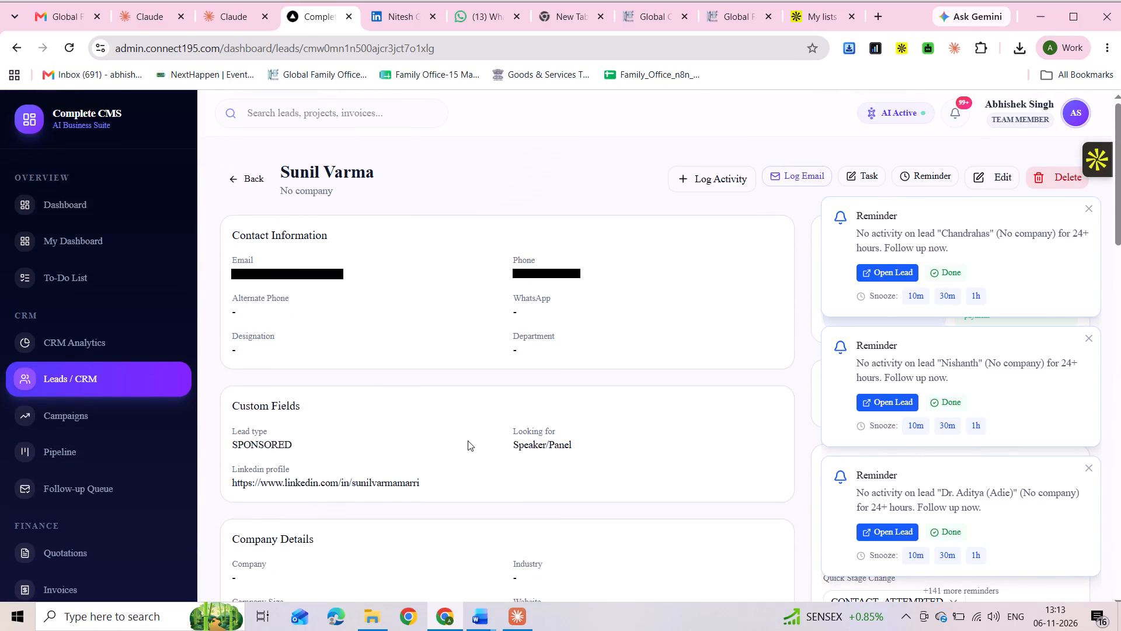
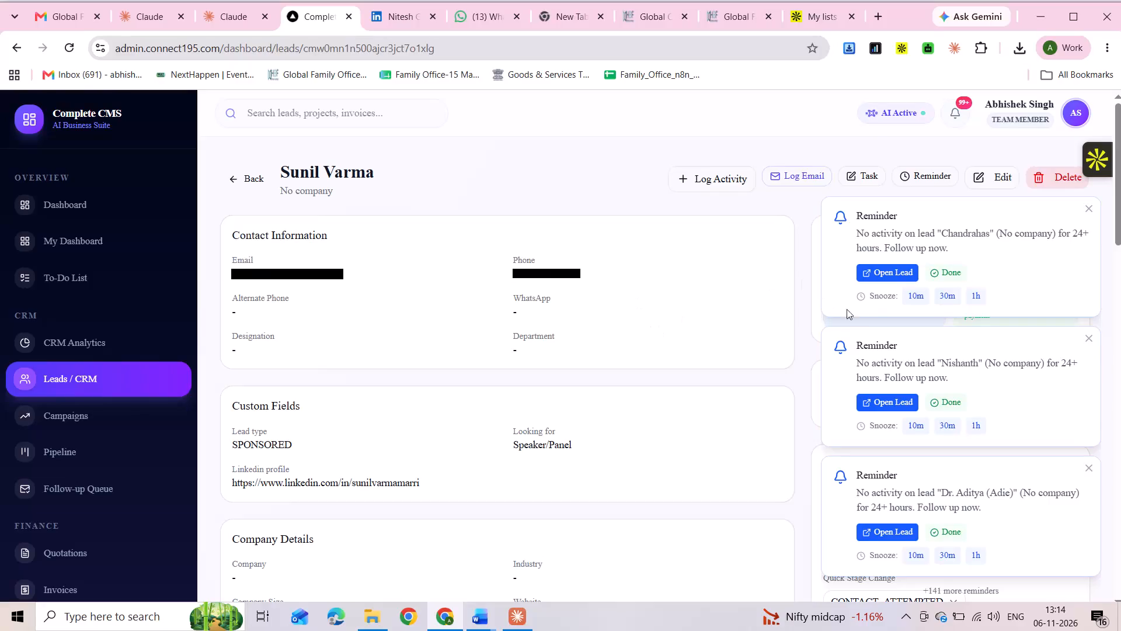
# Open the lead Chandrahas from the topmost inactivity reminder and review its activity timeline and discussion notes.
pyautogui.click(881, 271)
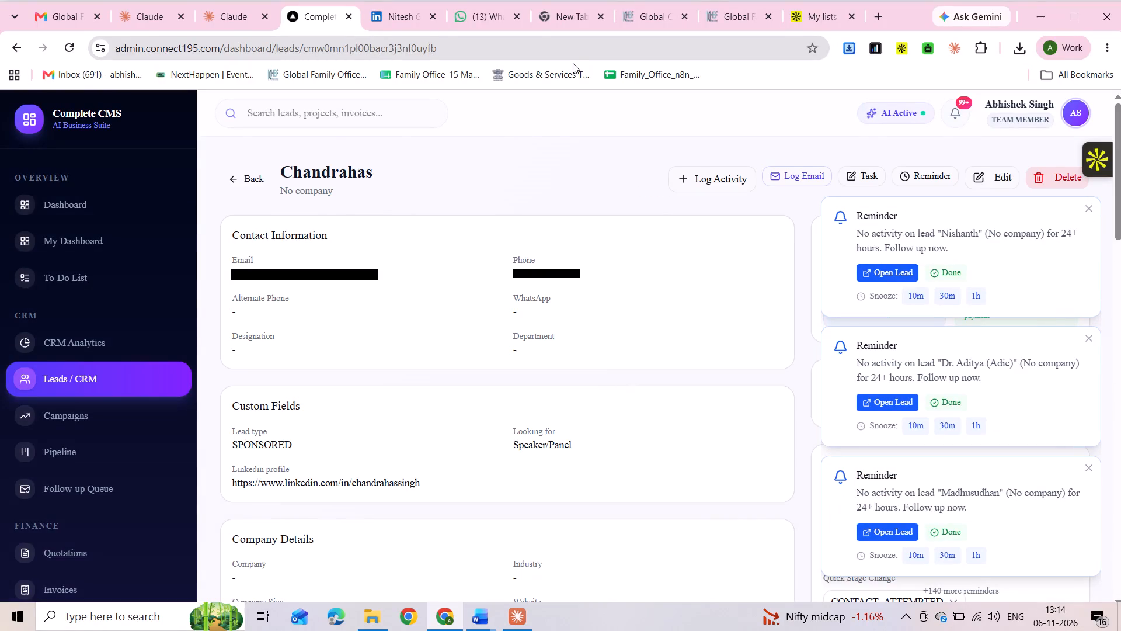
pyautogui.scroll(-5, 559, 112)
pyautogui.scroll(-7, 415, 391)
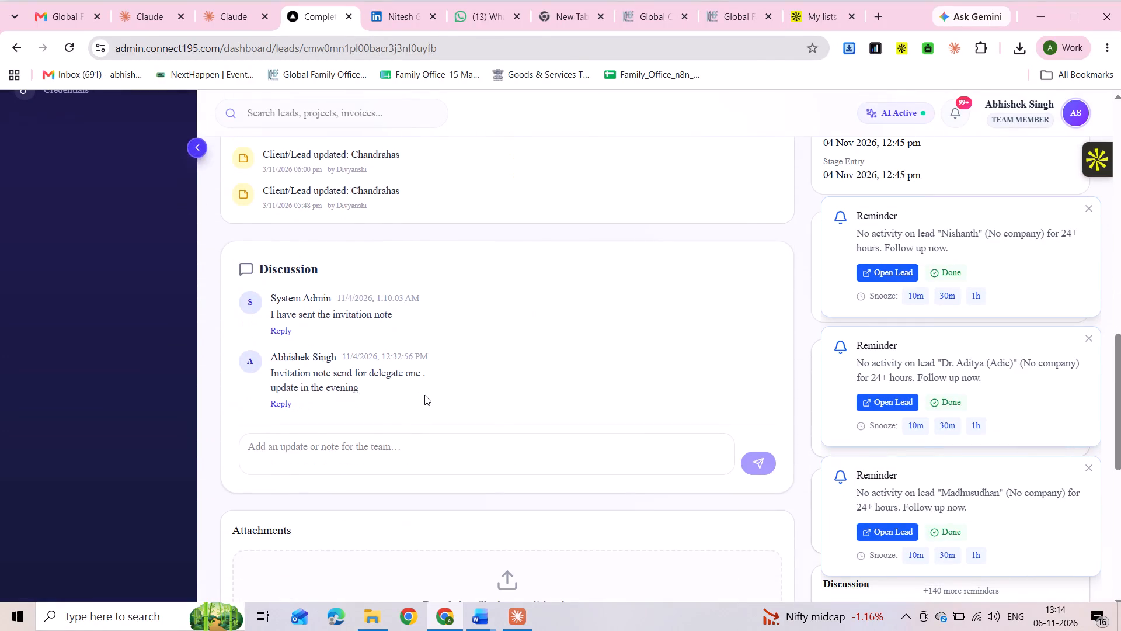
pyautogui.scroll(3, 431, 395)
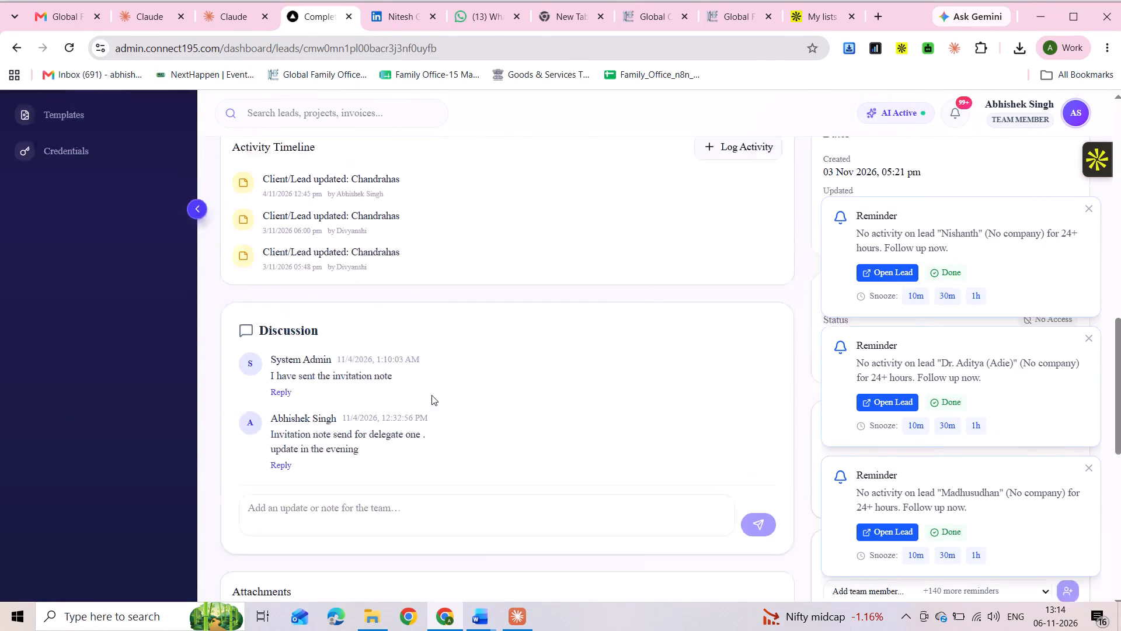
pyautogui.scroll(13, 431, 395)
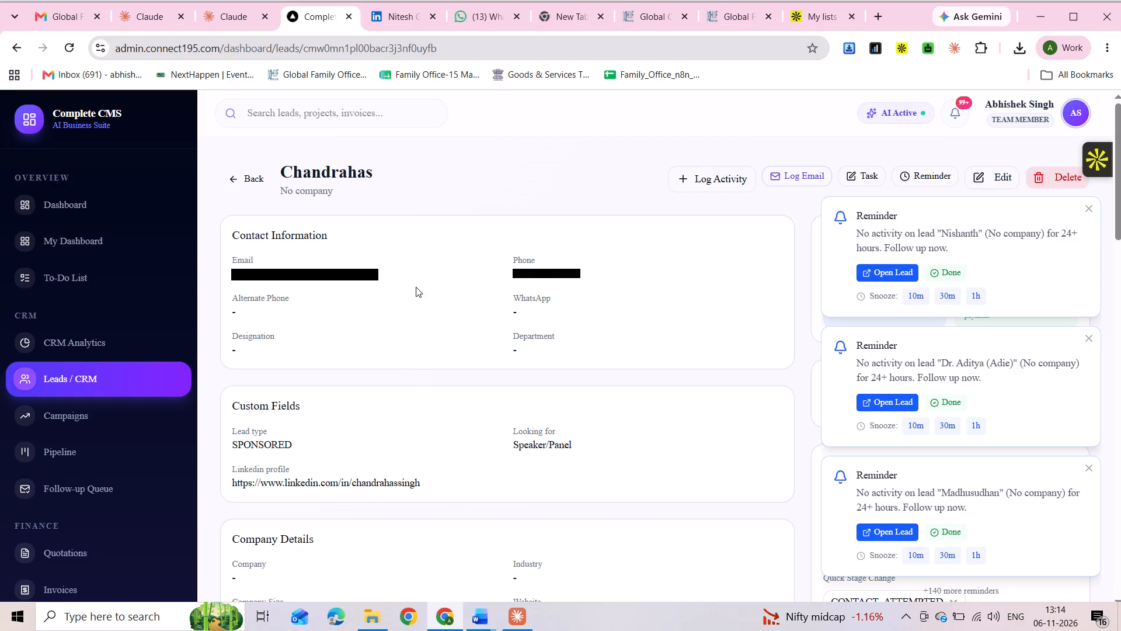
# Select the email address in the lead's contact information.
pyautogui.click(391, 273)
pyautogui.moveTo(388, 273); pyautogui.dragTo(232, 261)
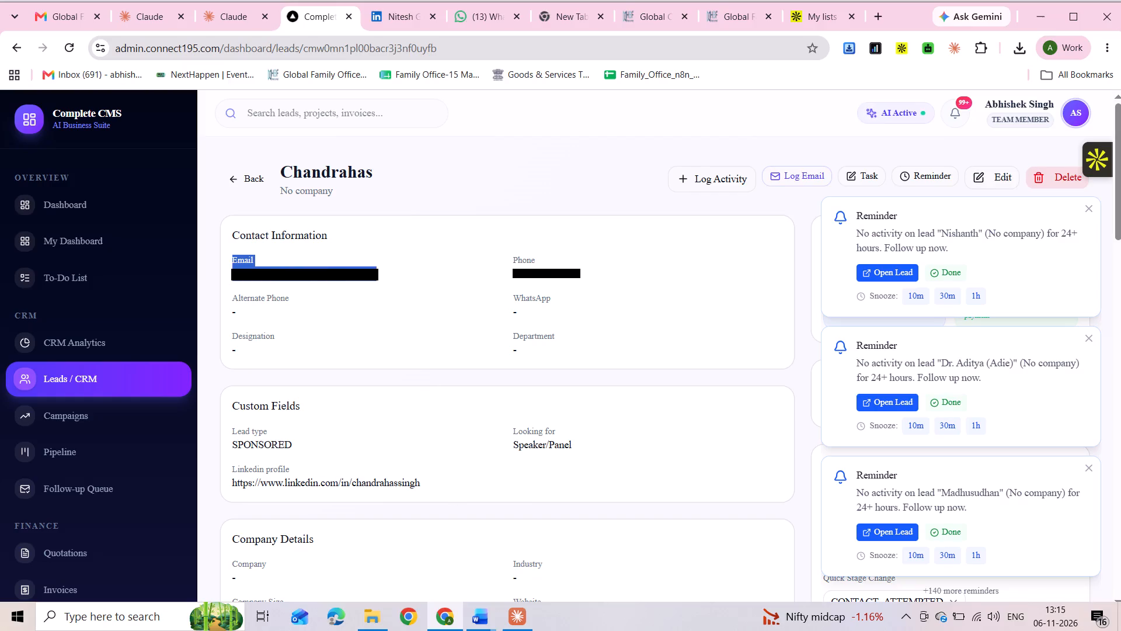
pyautogui.moveTo(232, 261); pyautogui.dragTo(232, 270)
pyautogui.moveTo(232, 272); pyautogui.dragTo(226, 276)
# Examine the lead's company details, deal information, activity timeline, discussion notes, contact information and custom fields again.
pyautogui.scroll(-2, 384, 334)
pyautogui.scroll(-3, 431, 357)
pyautogui.scroll(1, 445, 380)
pyautogui.scroll(-3, 447, 400)
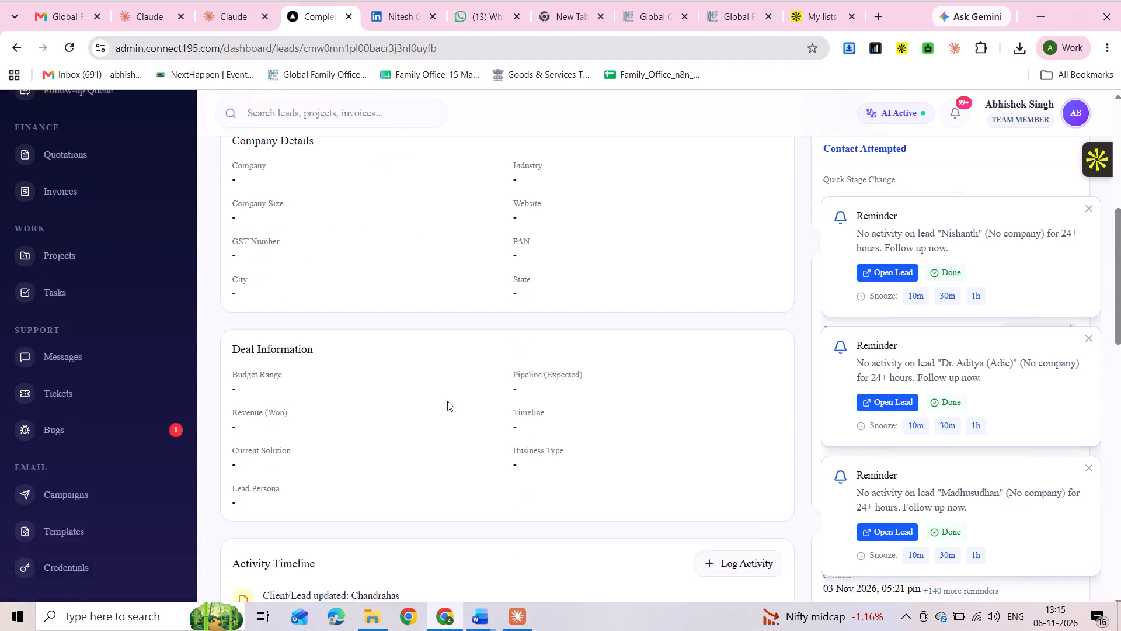
pyautogui.scroll(-4, 447, 401)
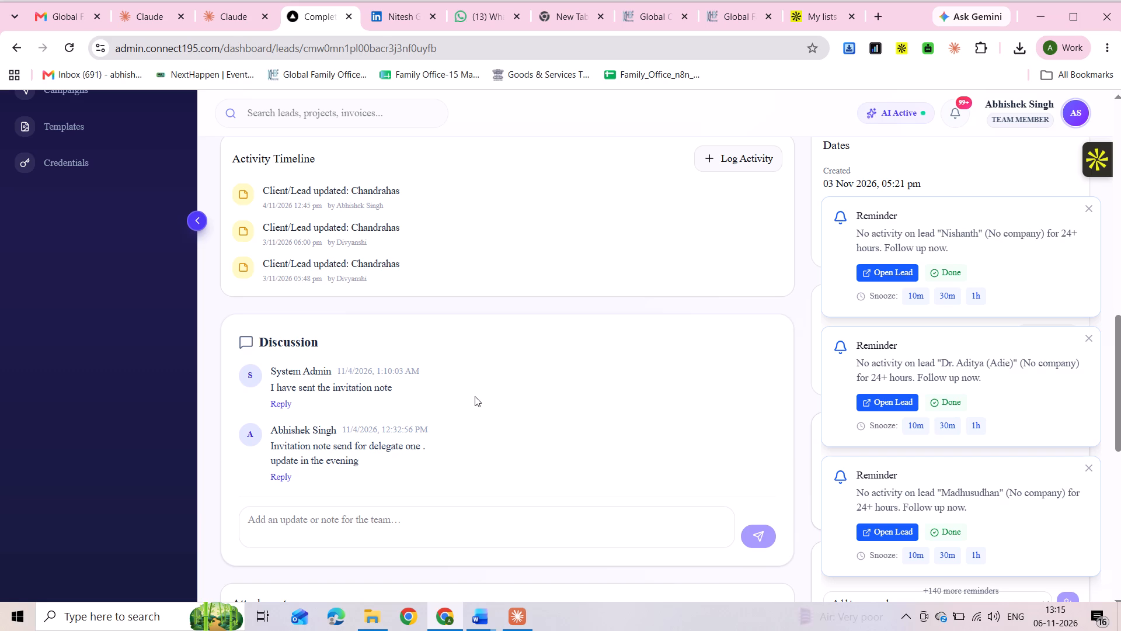
pyautogui.scroll(2, 486, 378)
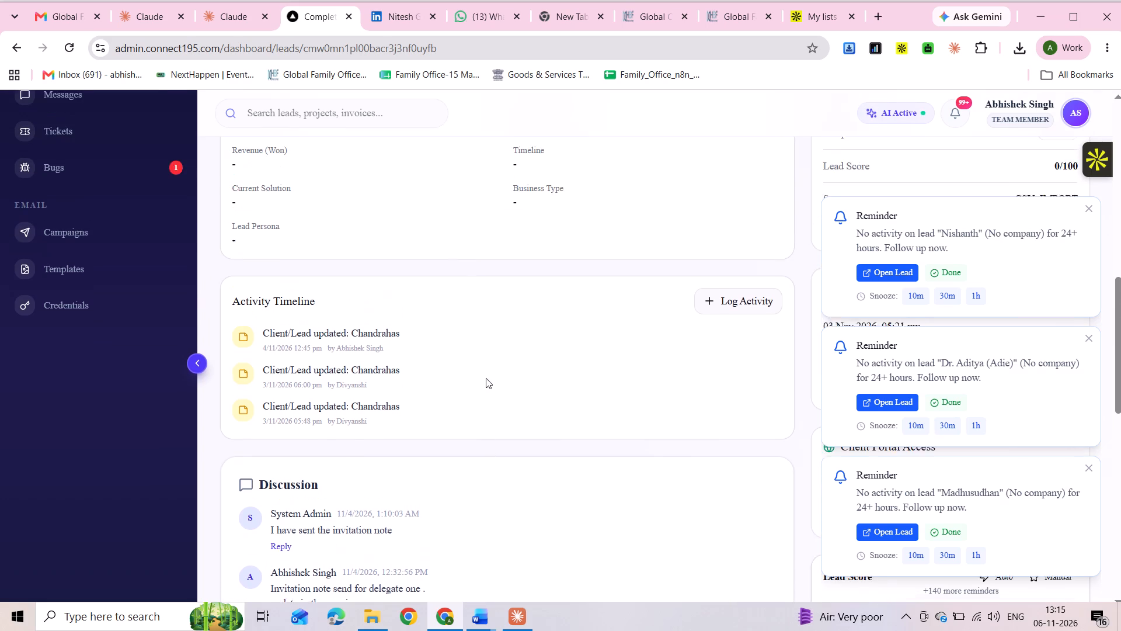
pyautogui.scroll(3, 486, 378)
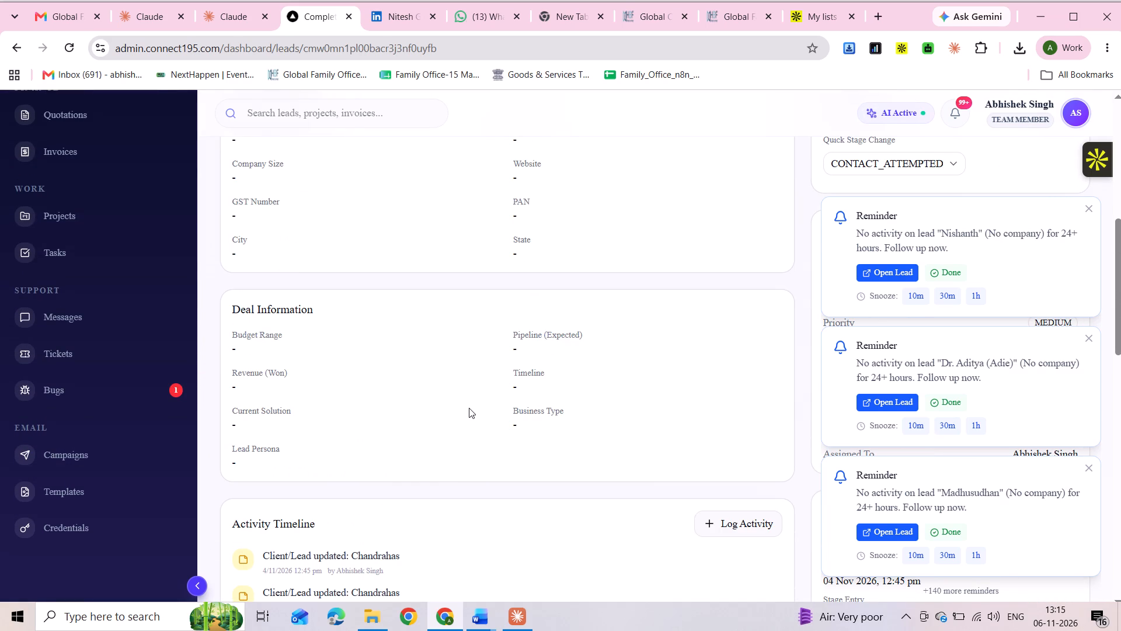
pyautogui.scroll(4, 465, 408)
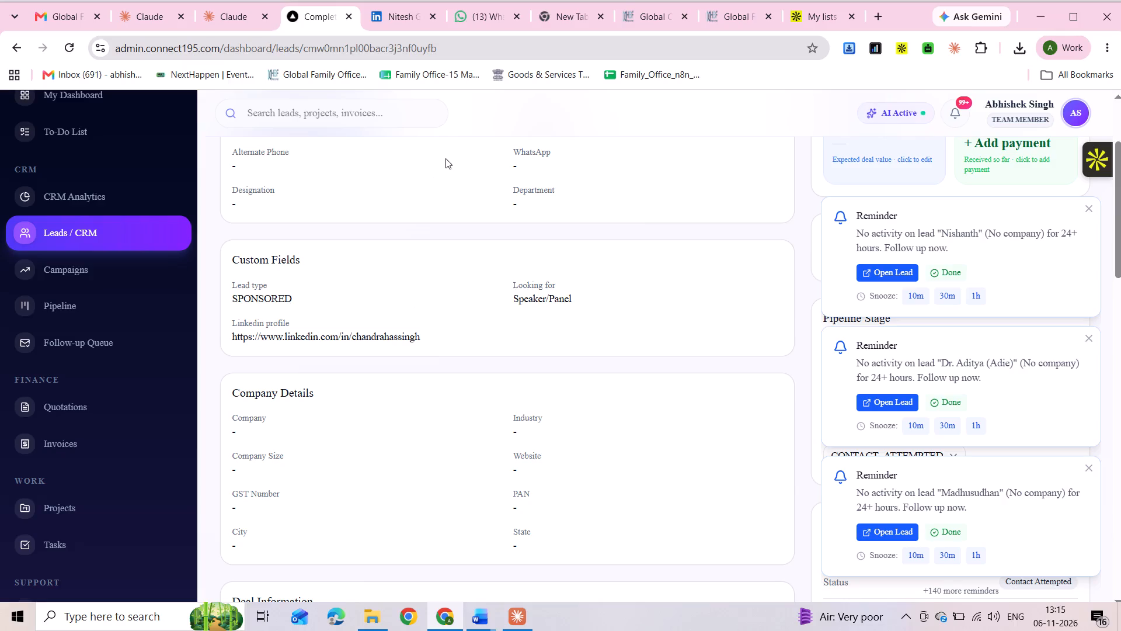
pyautogui.scroll(1, 465, 236)
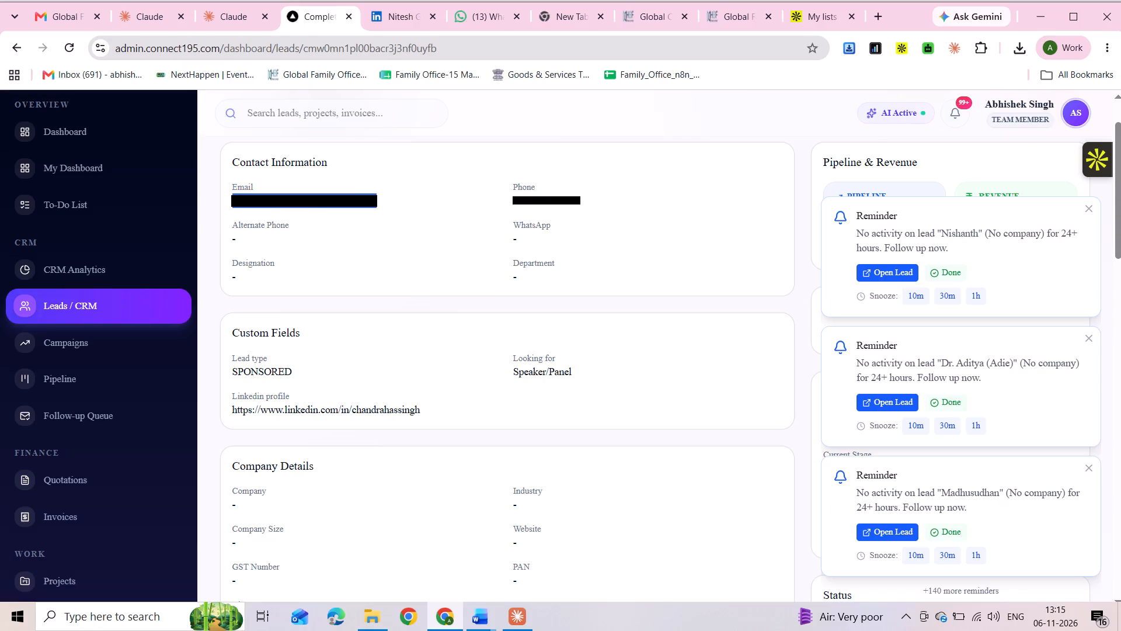
pyautogui.scroll(3, 425, 381)
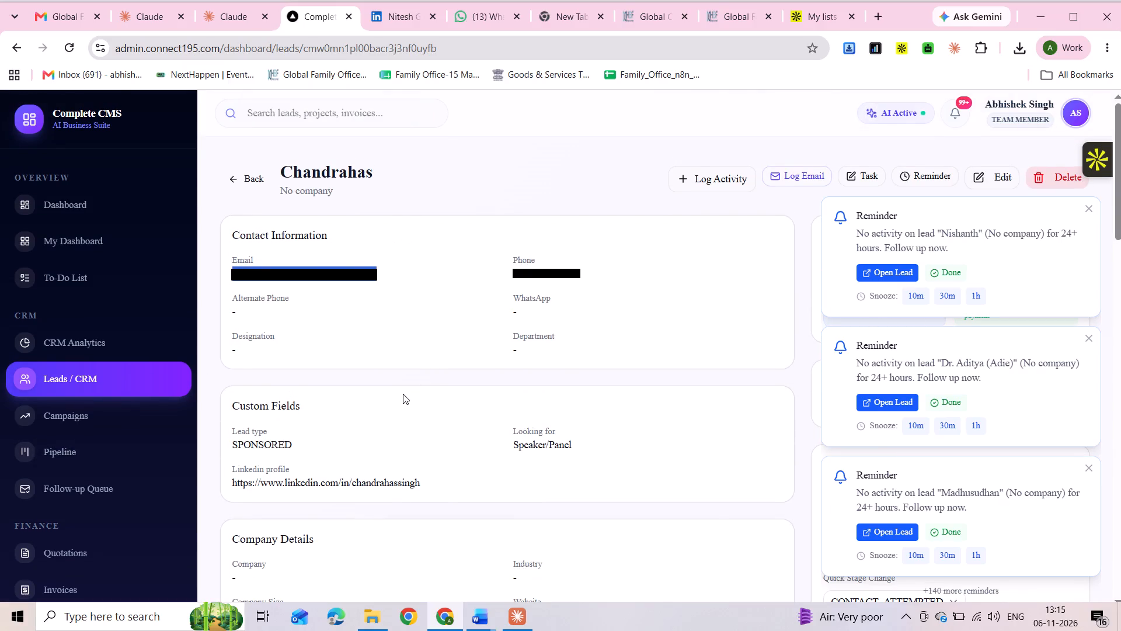
pyautogui.scroll(-2, 406, 398)
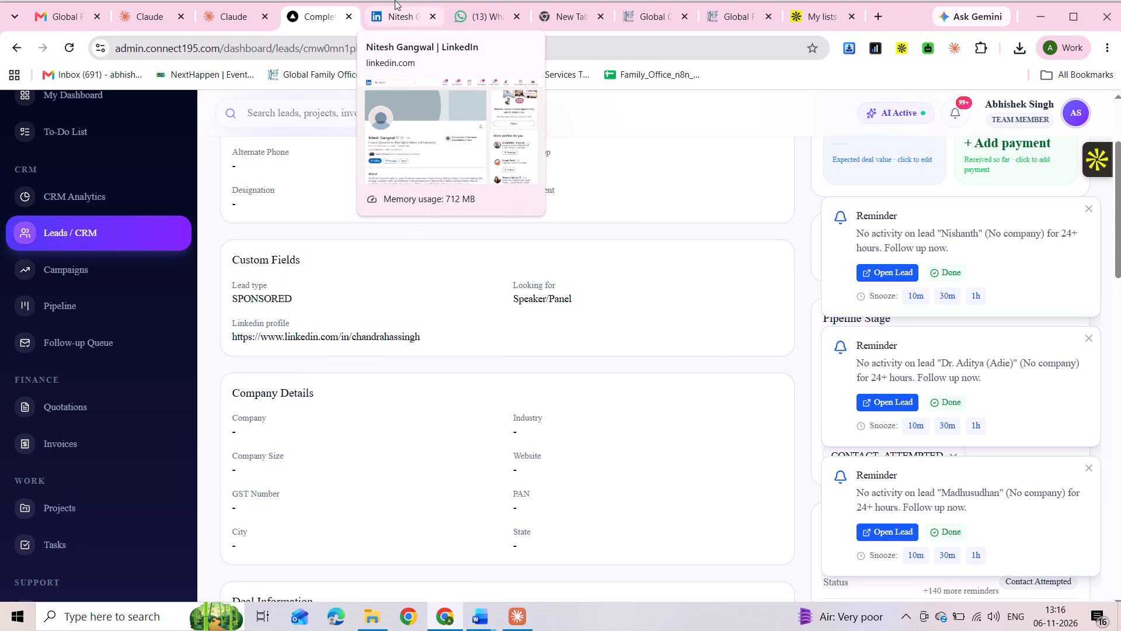
# Switch to the HBF Direct Capital Forum page and open the full details of the Global Family Office Summit Mumbai.
pyautogui.click(642, 29)
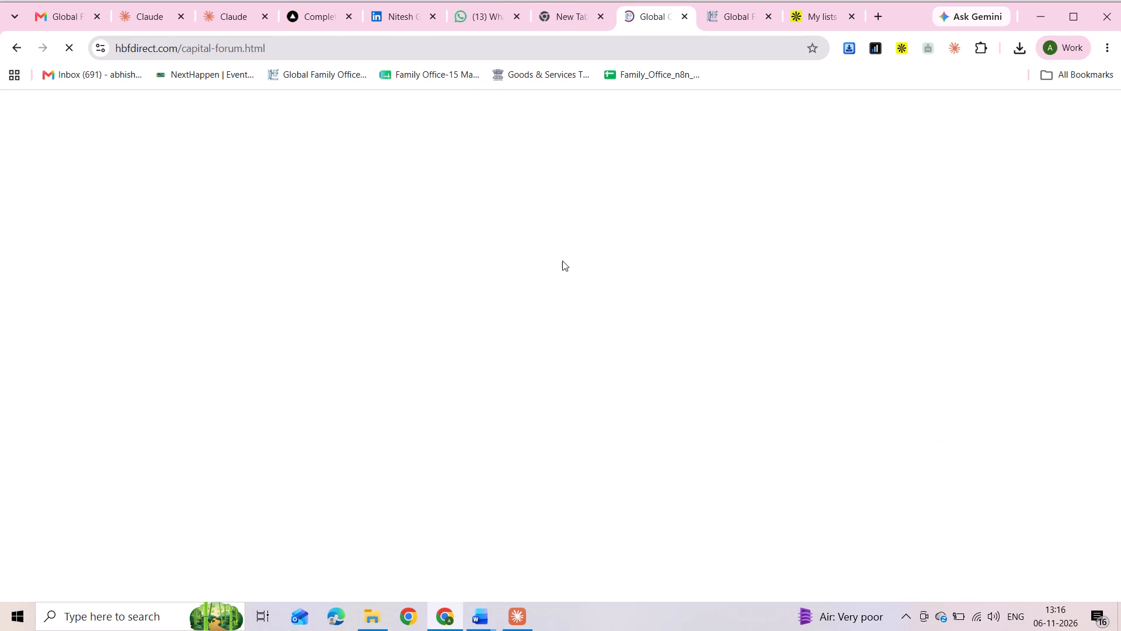
pyautogui.scroll(14, 444, 214)
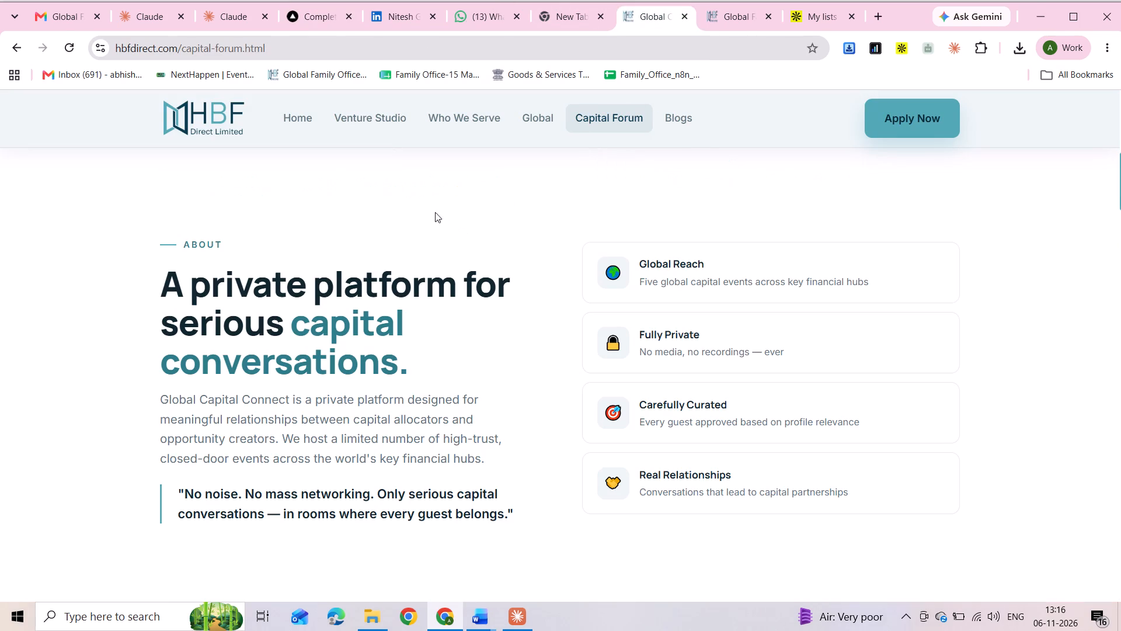
pyautogui.scroll(-4, 506, 220)
pyautogui.scroll(-1, 475, 256)
pyautogui.scroll(1, 473, 256)
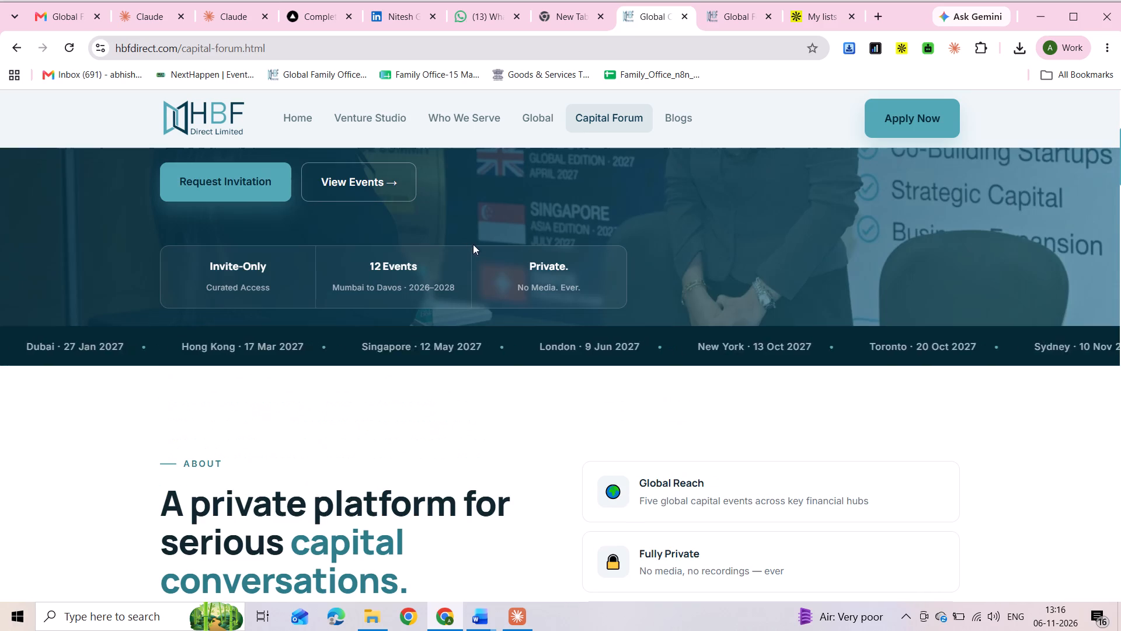
pyautogui.scroll(-5, 408, 335)
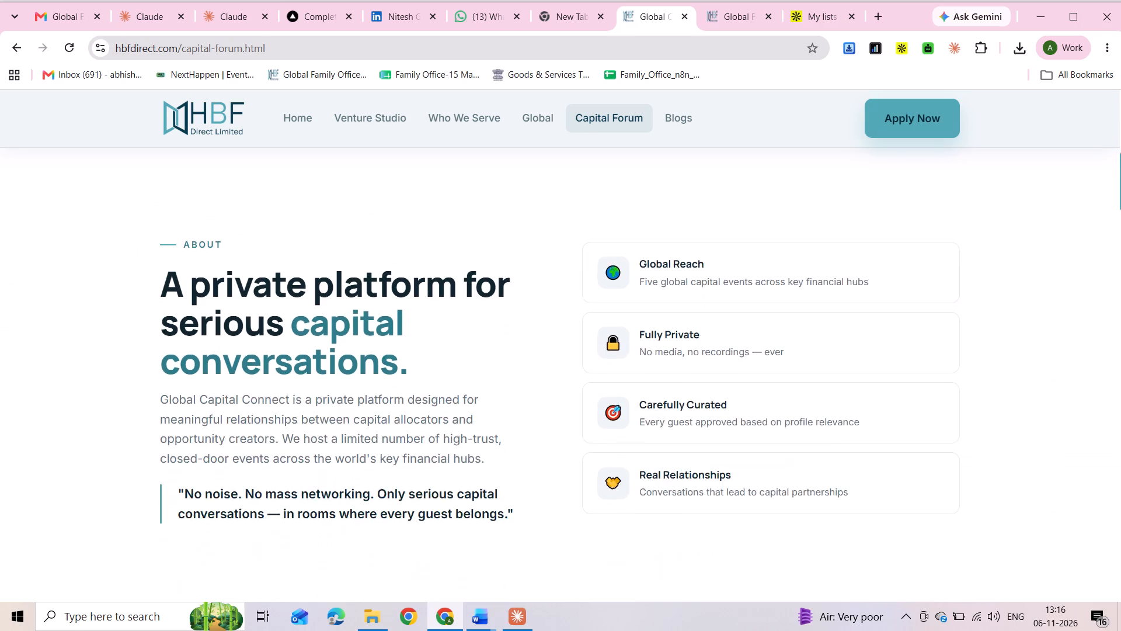
pyautogui.scroll(-4, 405, 343)
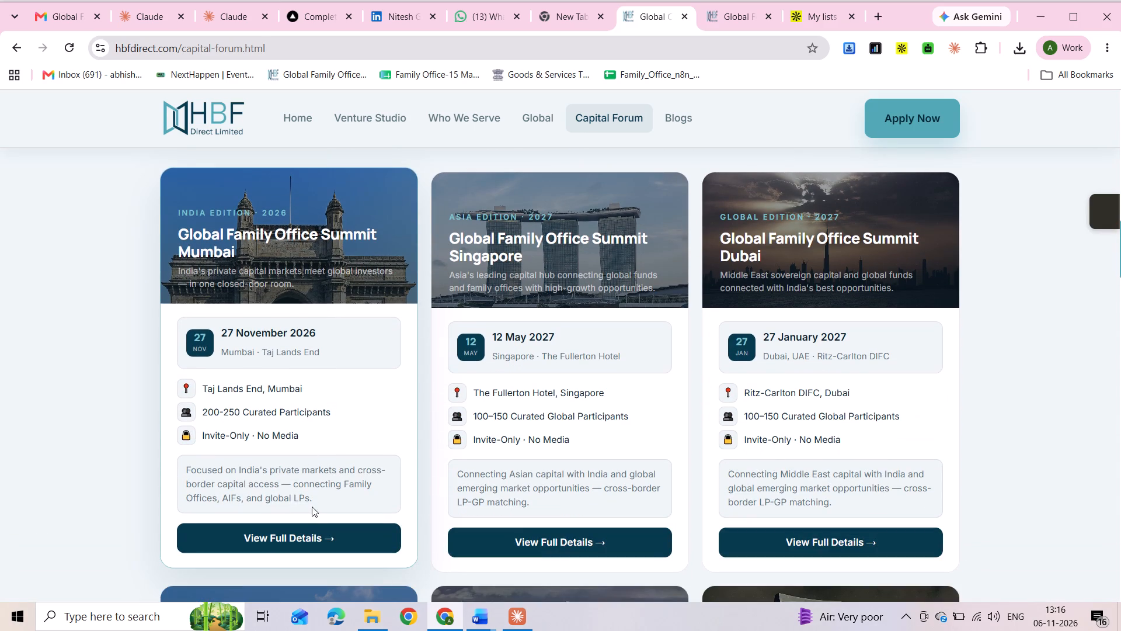
pyautogui.doubleClick(318, 536)
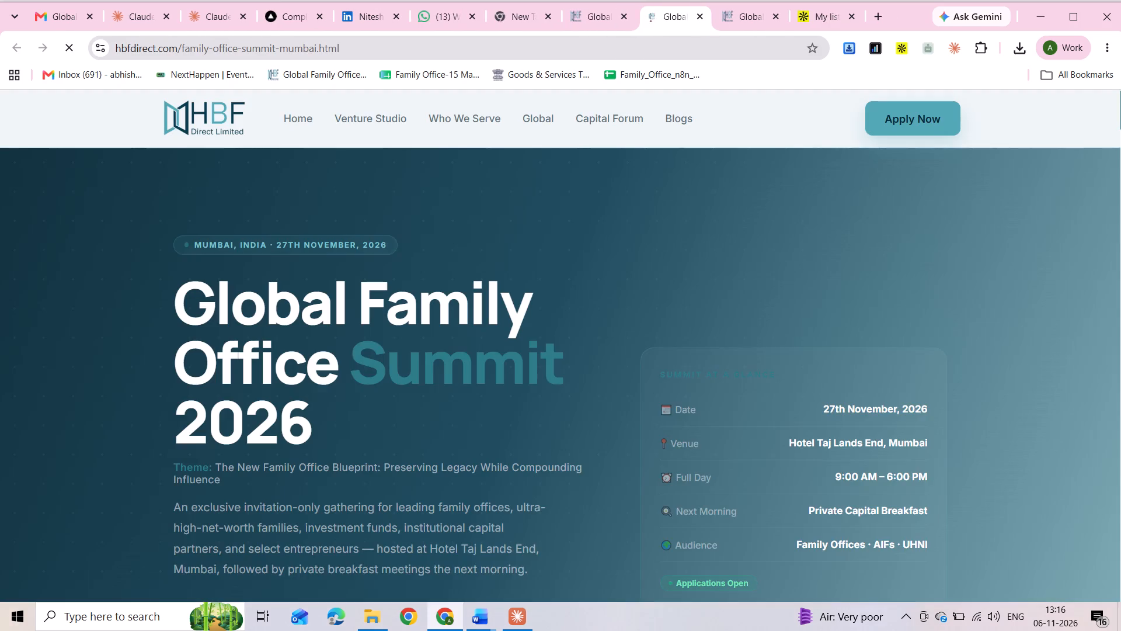
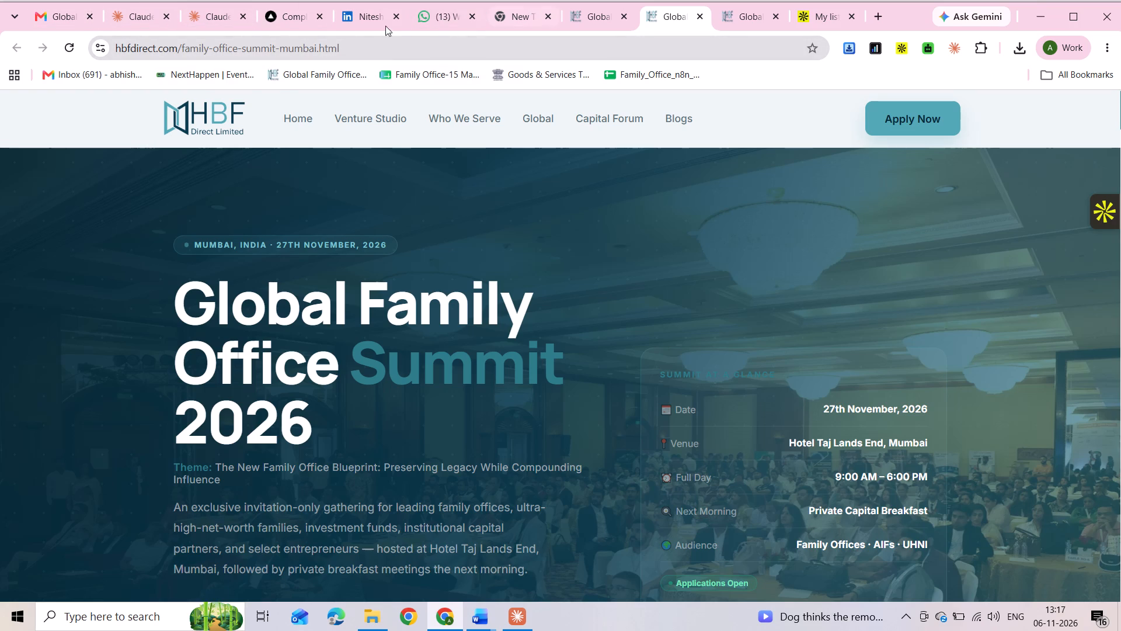
# Return to the Chandrahas lead in the CRM and post the discussion note "Call him after diwali. 2nd follow up done".
pyautogui.click(291, 9)
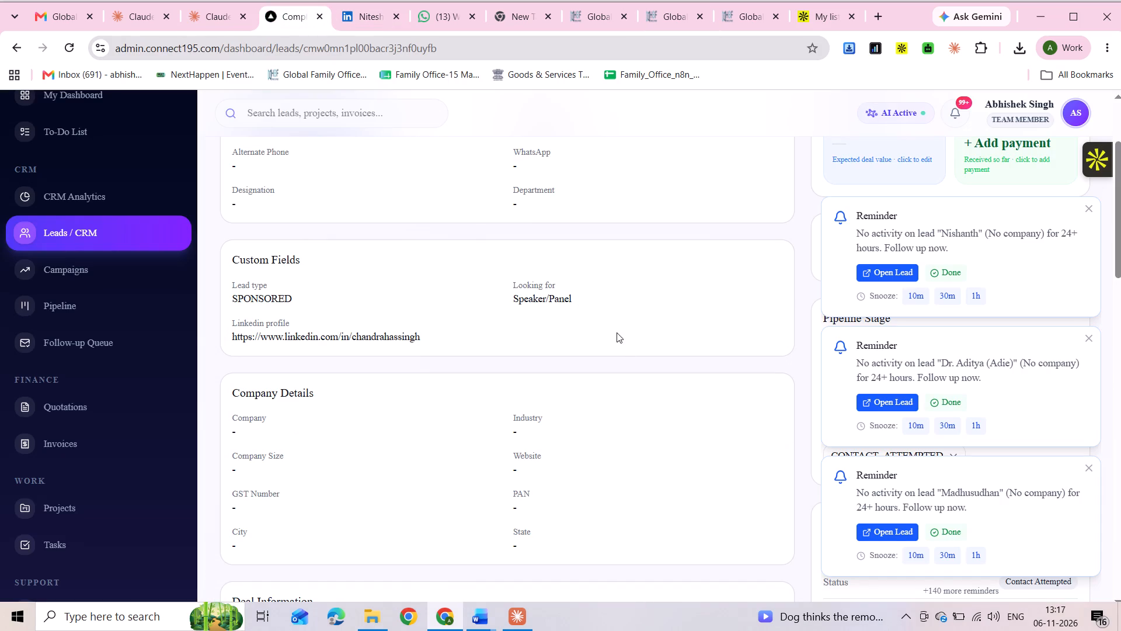
pyautogui.scroll(-3, 610, 334)
pyautogui.scroll(-2, 676, 328)
pyautogui.scroll(-5, 529, 339)
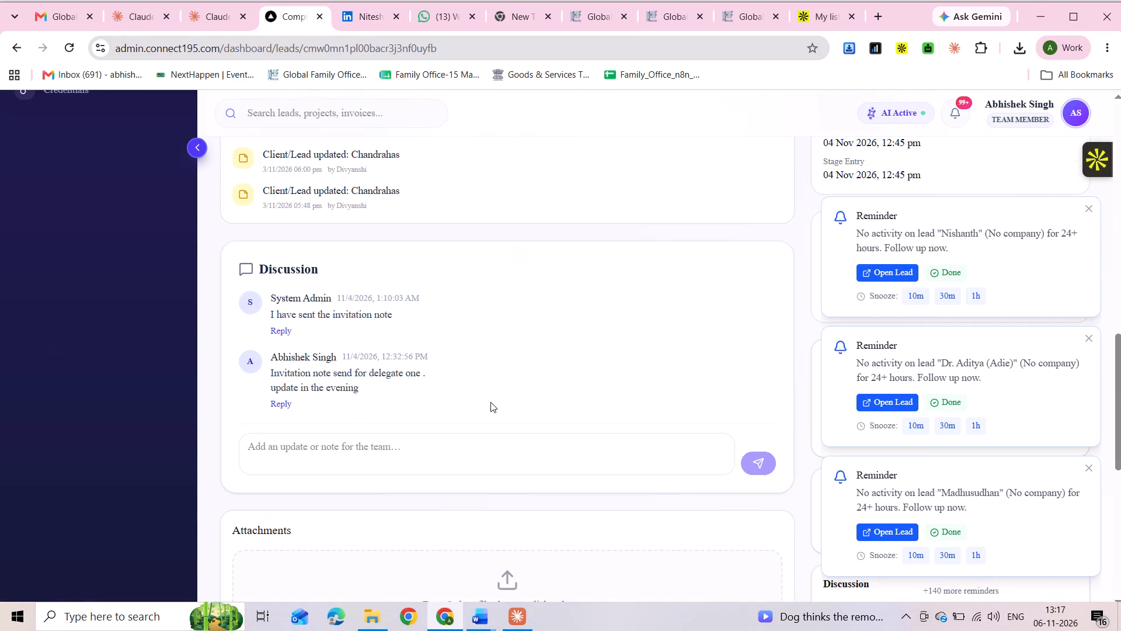
pyautogui.scroll(-1, 465, 424)
pyautogui.click(463, 407)
pyautogui.click(466, 397)
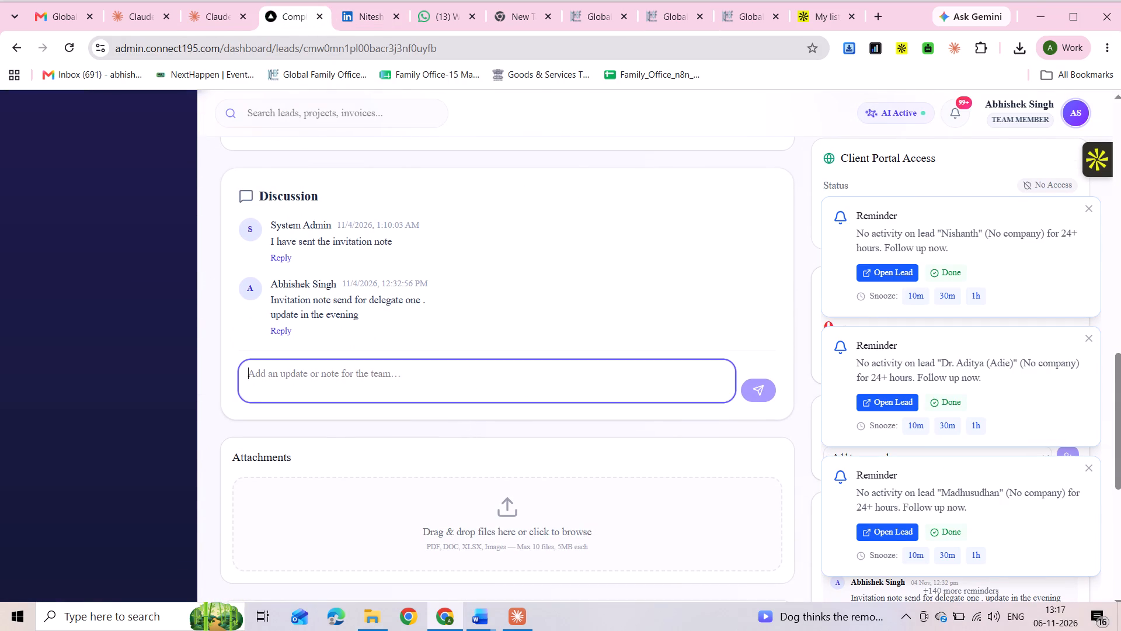
pyautogui.write('Call him after diwali')
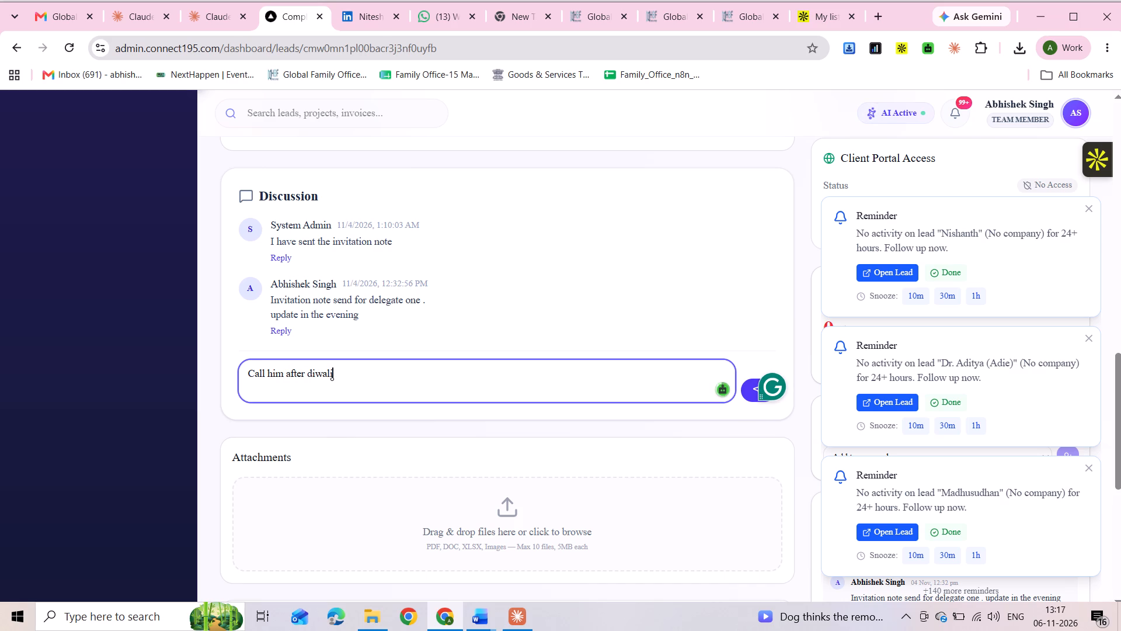
pyautogui.write('. 2nd follow up done')
pyautogui.press('space')
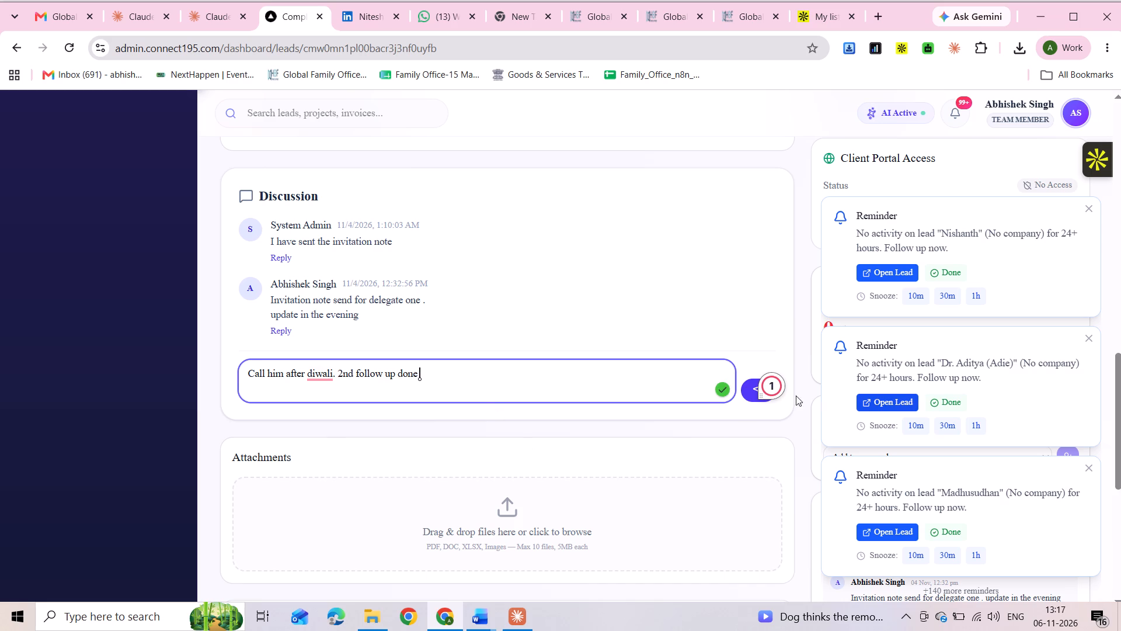
pyautogui.click(754, 389)
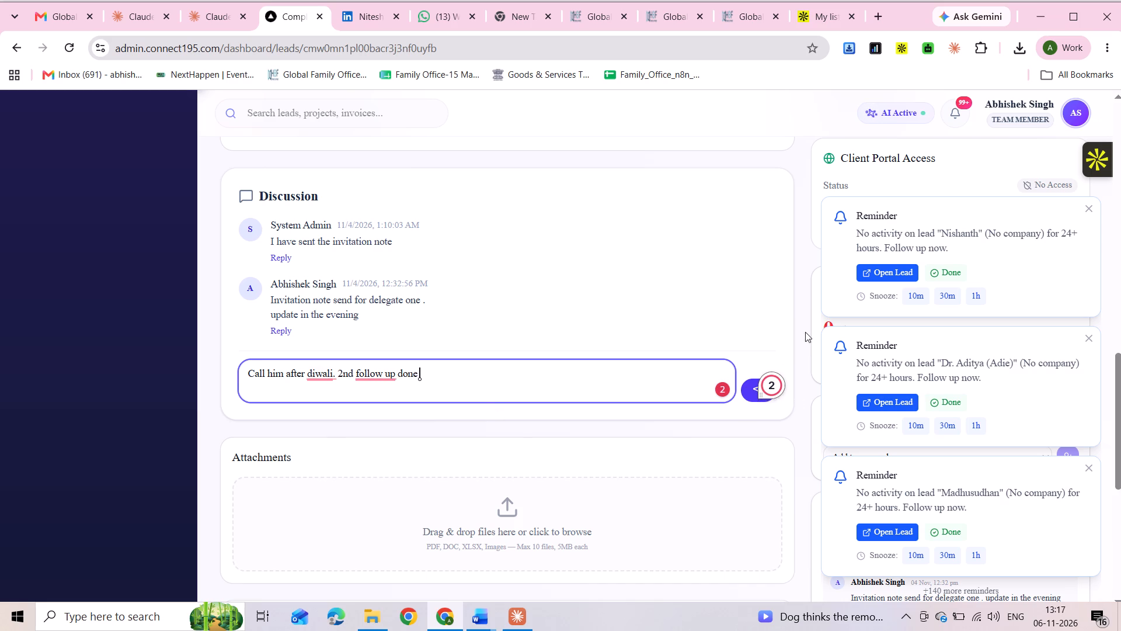
pyautogui.click(747, 390)
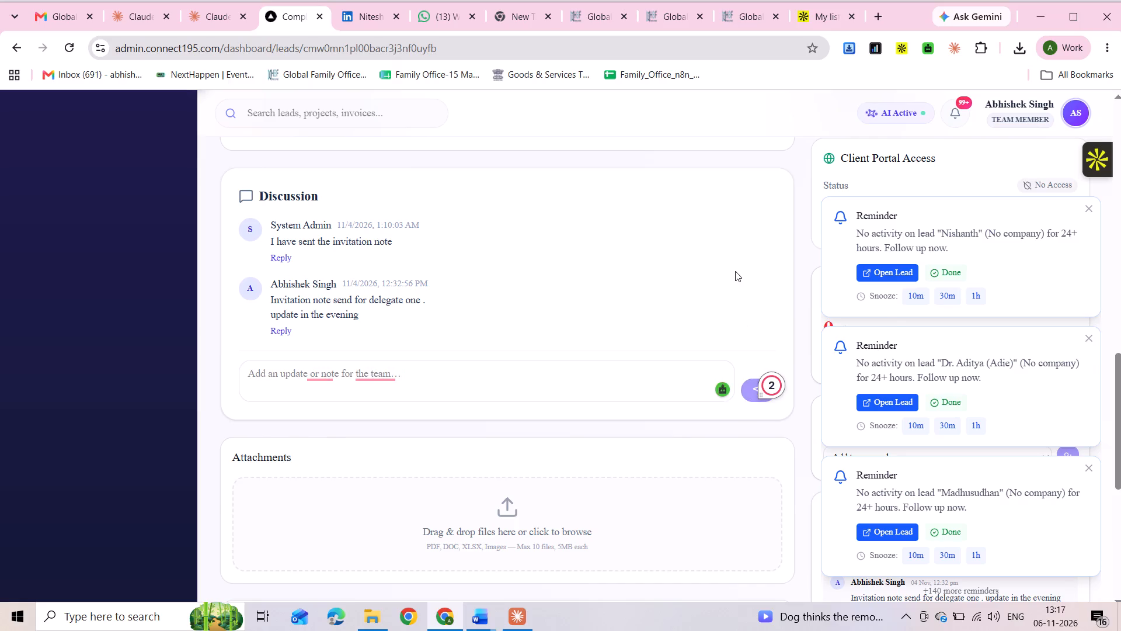
# Open the lead Nishanth from its inactivity reminder and review its contact information, custom fields, activity timeline and discussion notes.
pyautogui.doubleClick(879, 271)
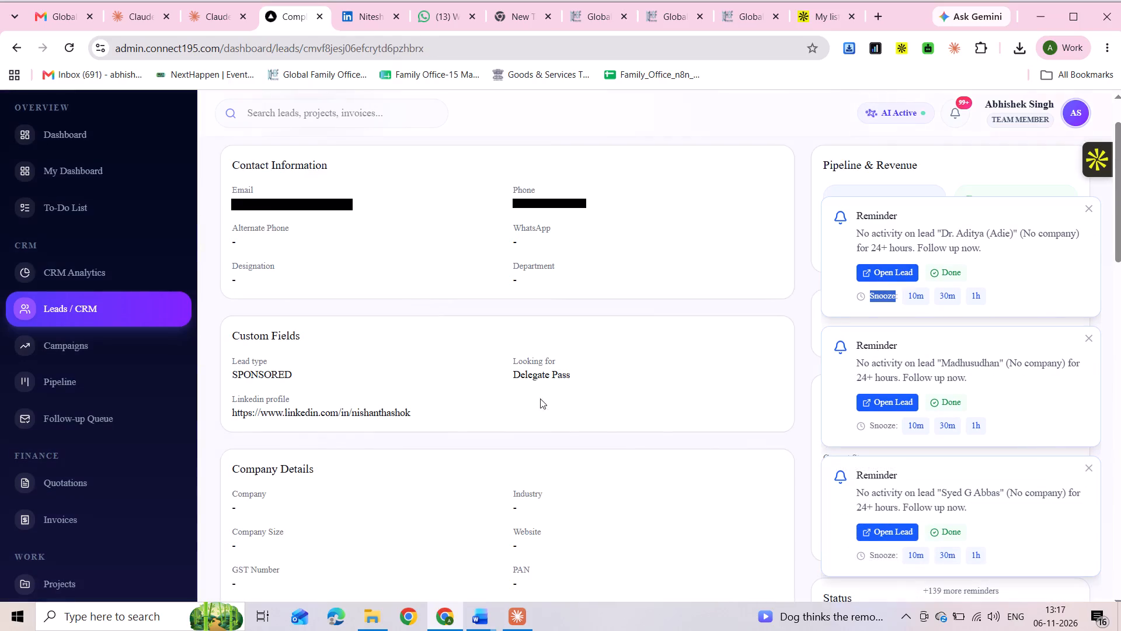
pyautogui.scroll(-4, 545, 418)
pyautogui.scroll(1, 545, 418)
pyautogui.scroll(-7, 545, 418)
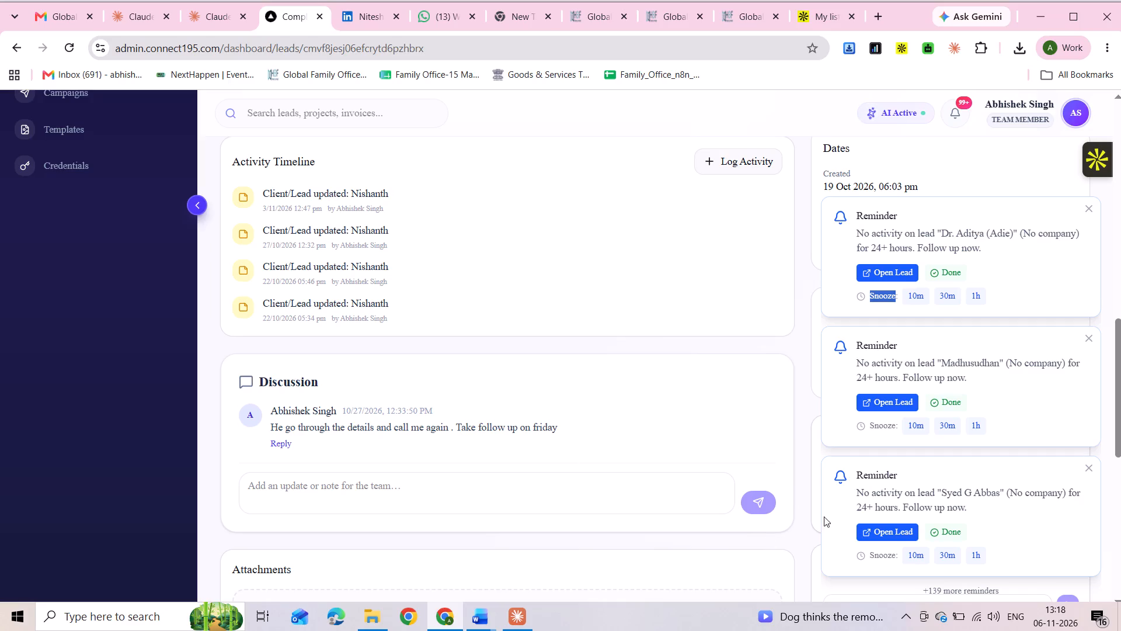
pyautogui.scroll(10, 692, 443)
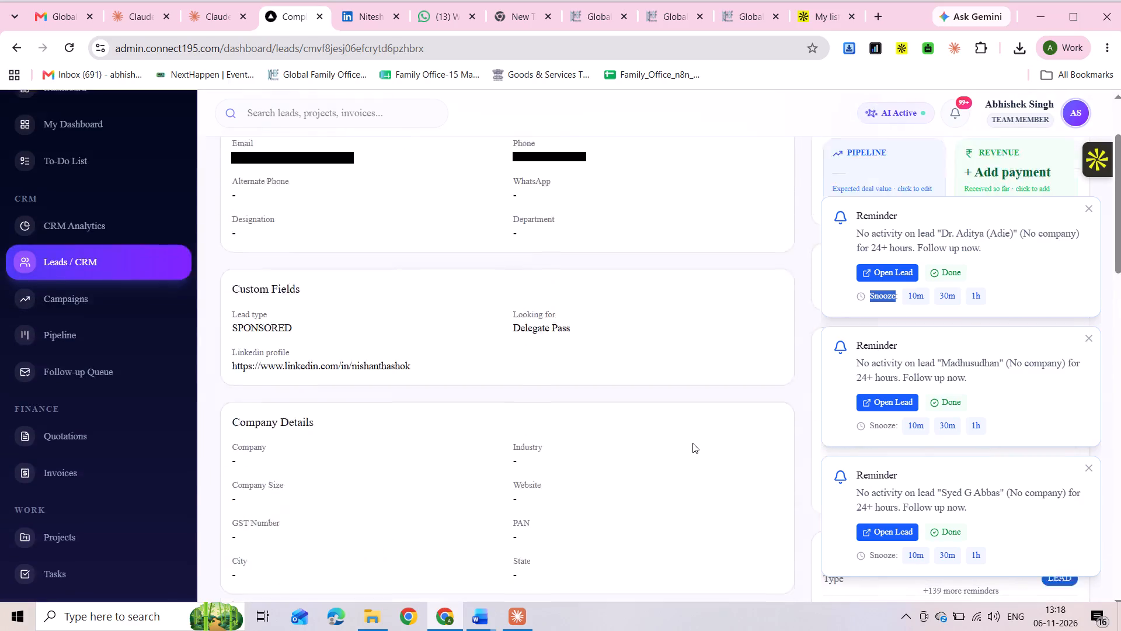
pyautogui.scroll(3, 692, 443)
pyautogui.scroll(-2, 692, 443)
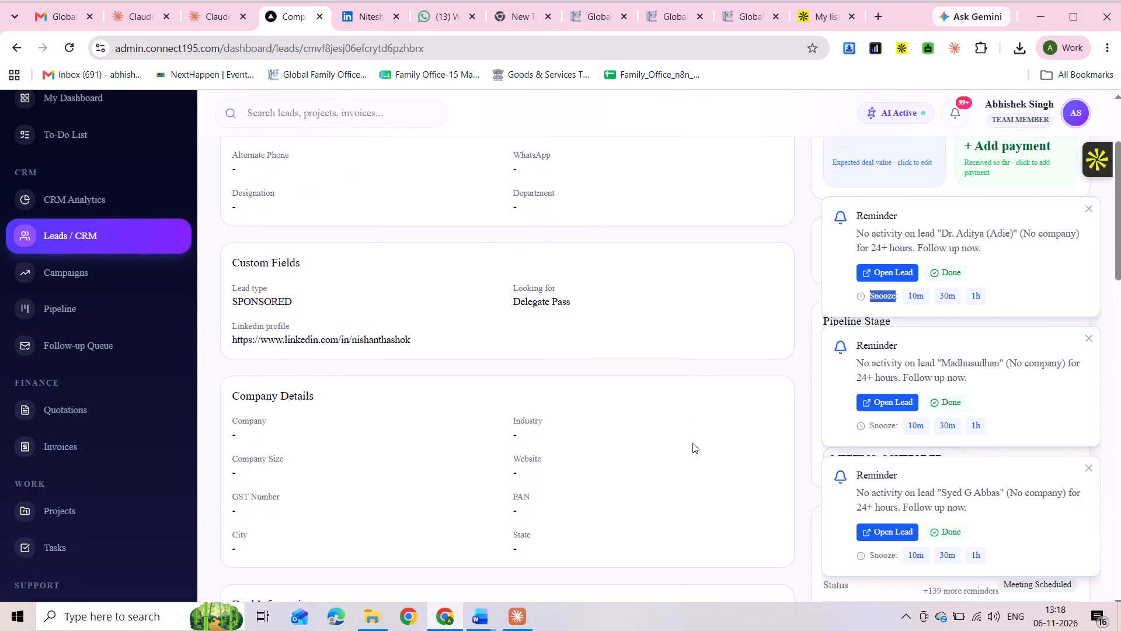
pyautogui.scroll(4, 456, 199)
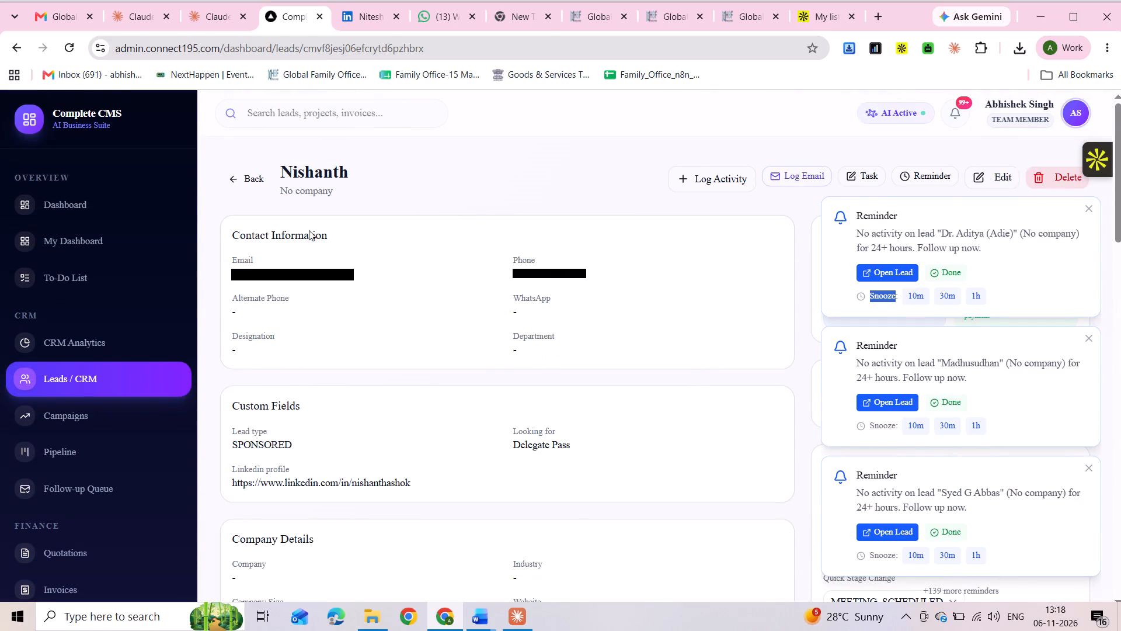
pyautogui.doubleClick(369, 281)
pyautogui.click(269, 278)
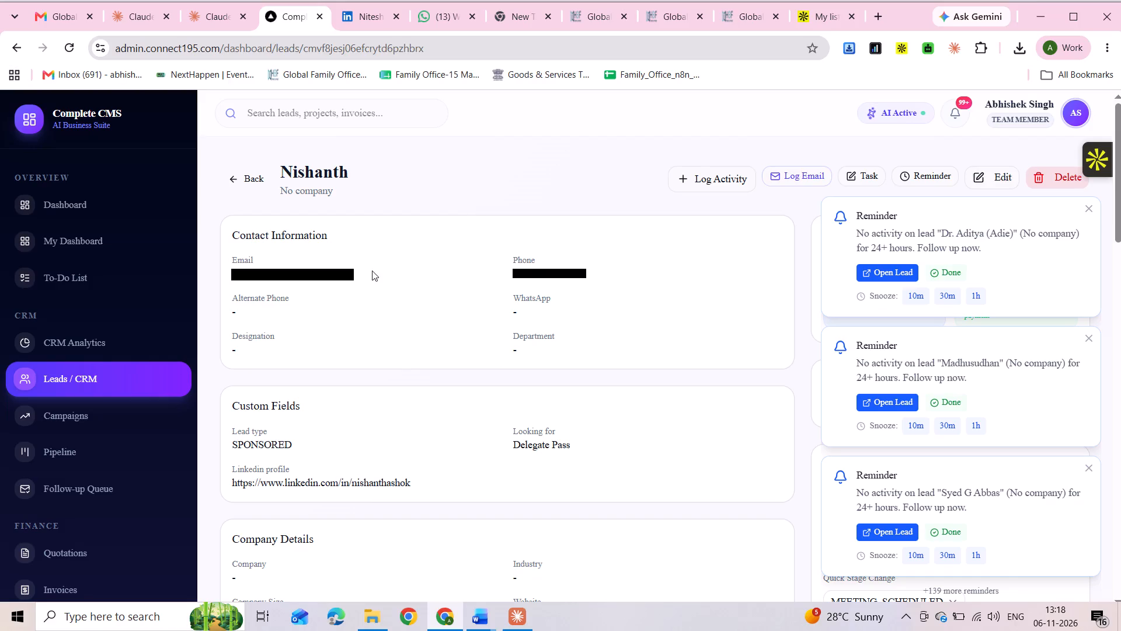
pyautogui.click(354, 273)
pyautogui.moveTo(354, 273); pyautogui.dragTo(261, 272)
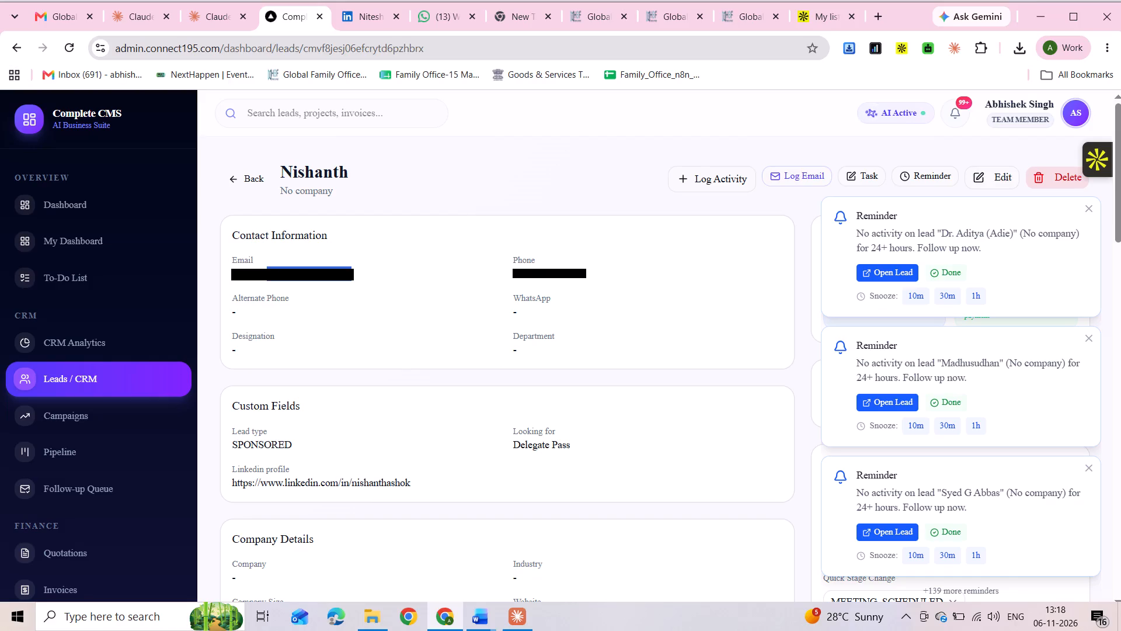
pyautogui.moveTo(261, 272); pyautogui.dragTo(245, 275)
pyautogui.rightClick(273, 272)
pyautogui.click(340, 289)
pyautogui.click(51, 1)
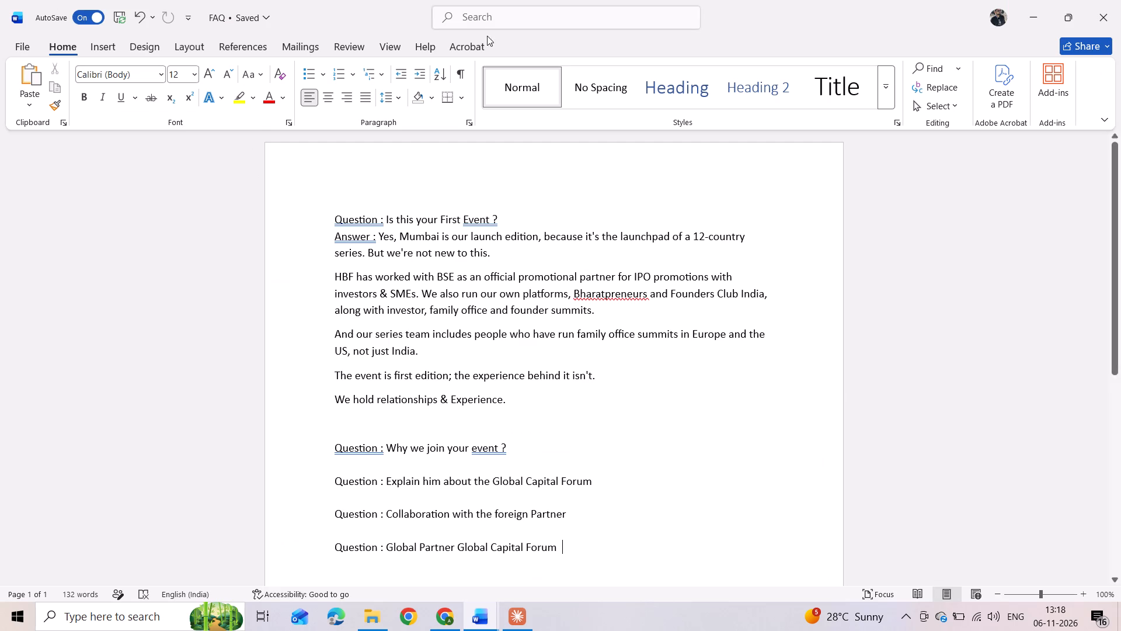
pyautogui.click(1027, 25)
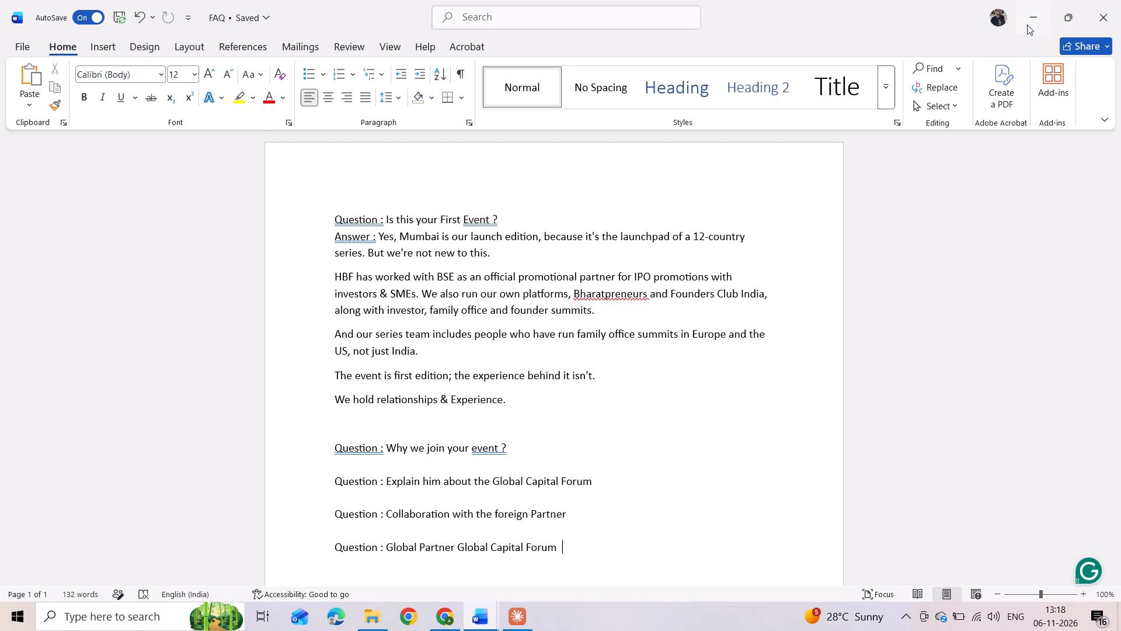
pyautogui.click(68, 19)
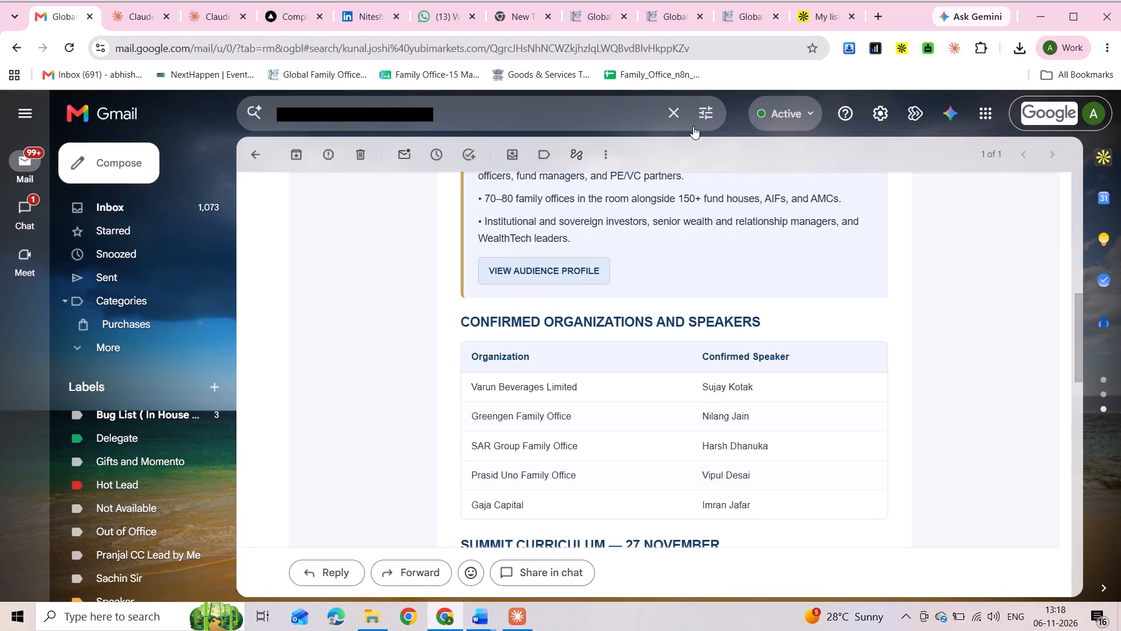
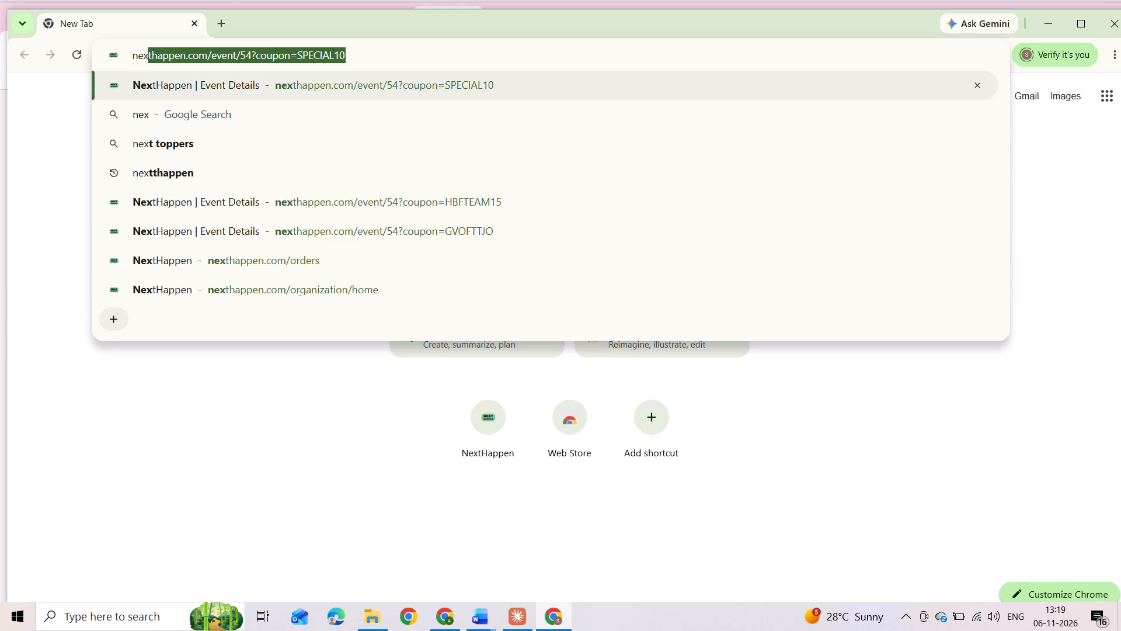
# Open the NextHappen site in the browser, go to the organiser dashboard and open the orders list.
pyautogui.write('t')
pyautogui.press('Right')
pyautogui.press('Return')
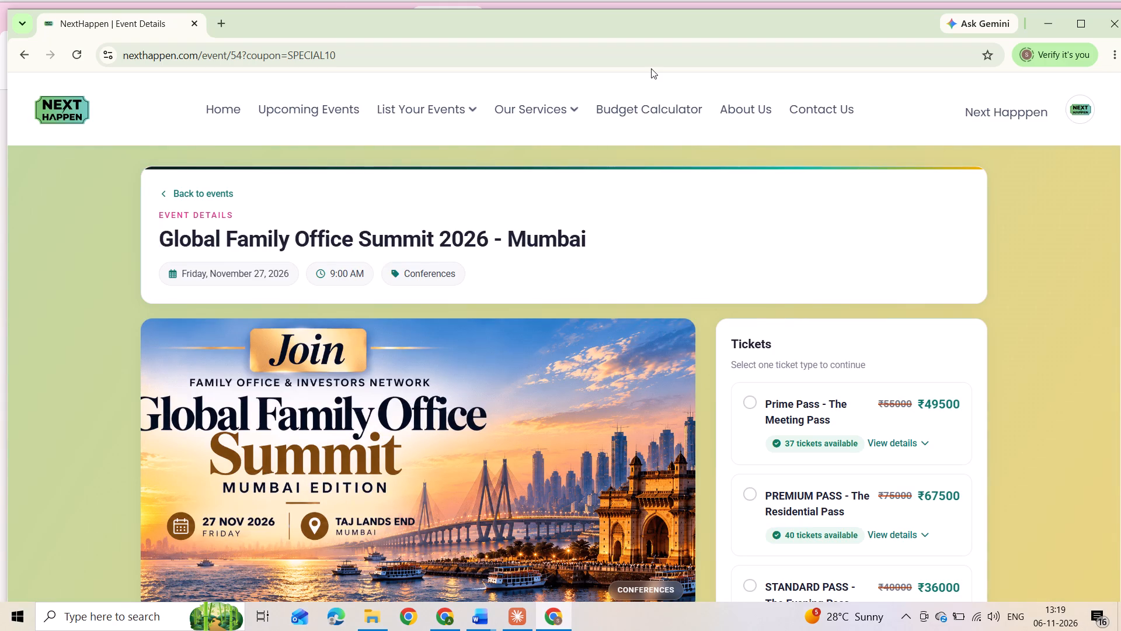
pyautogui.click(980, 108)
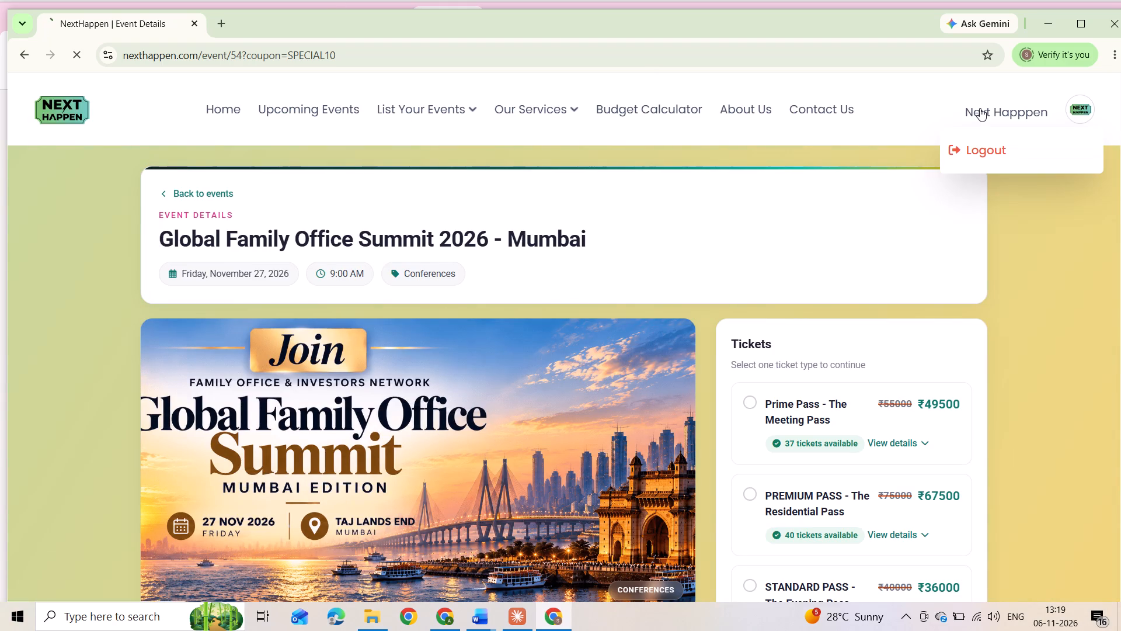
pyautogui.click(980, 108)
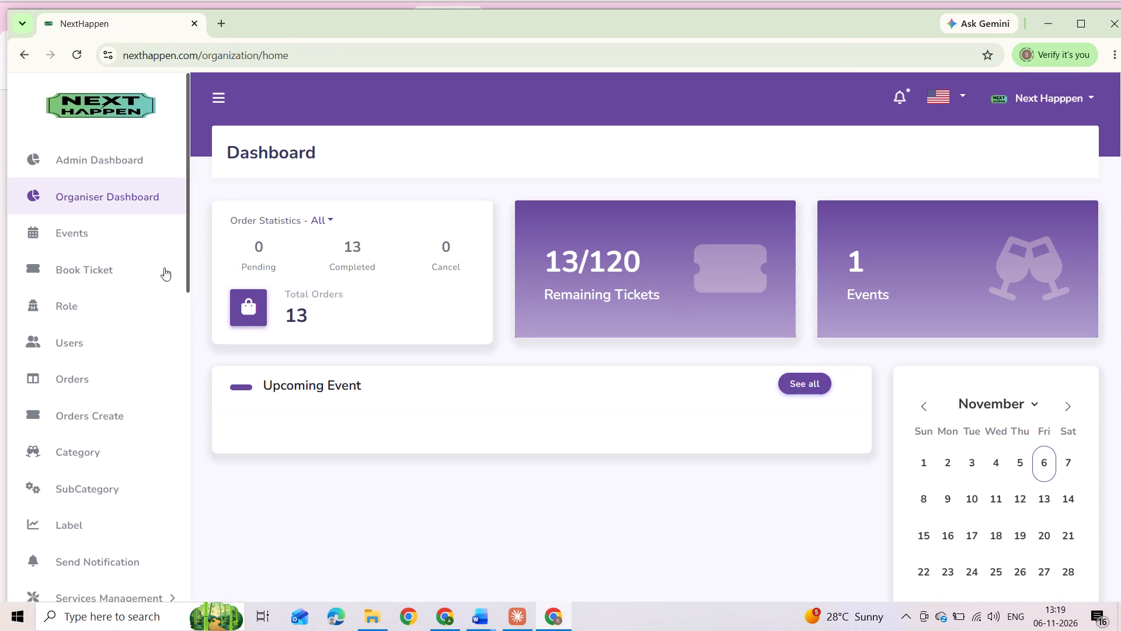
pyautogui.doubleClick(86, 382)
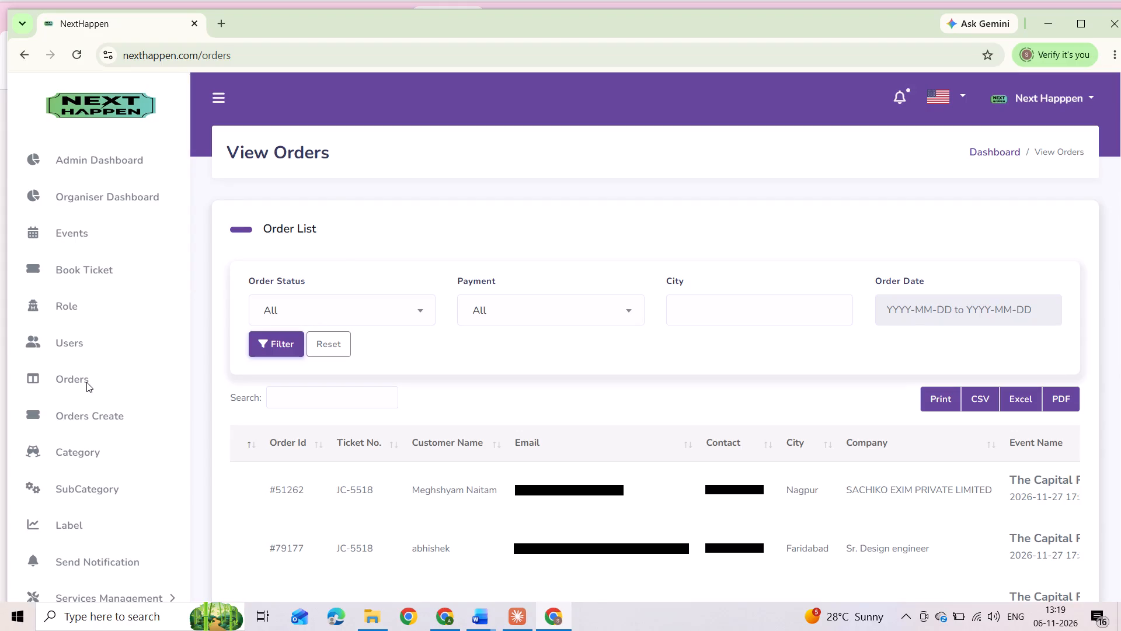
# Review the recent orders for customer, company, event, price, coupon code, GST invoice and order status.
pyautogui.scroll(-1, 380, 466)
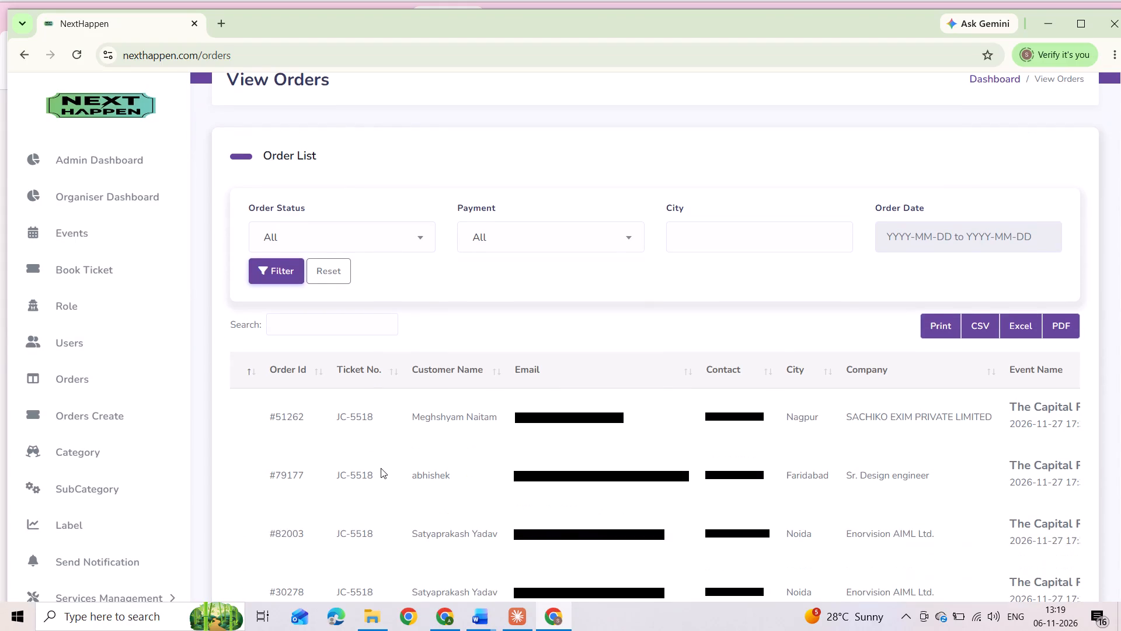
pyautogui.scroll(-4, 468, 518)
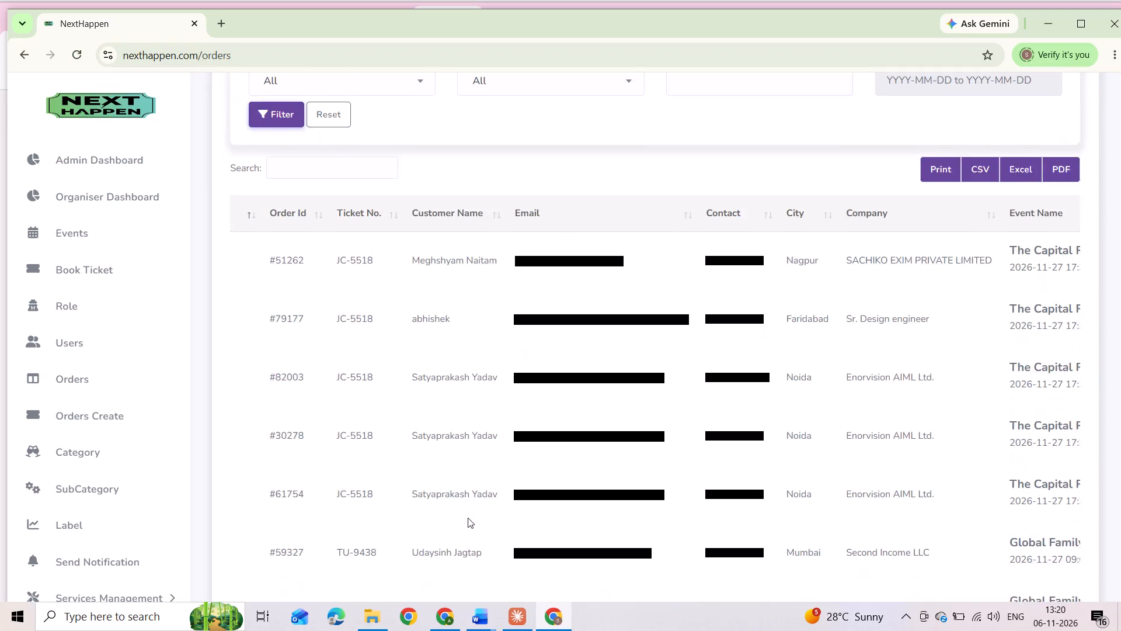
pyautogui.scroll(-6, 468, 518)
pyautogui.click(478, 498)
pyautogui.moveTo(478, 498); pyautogui.dragTo(519, 506)
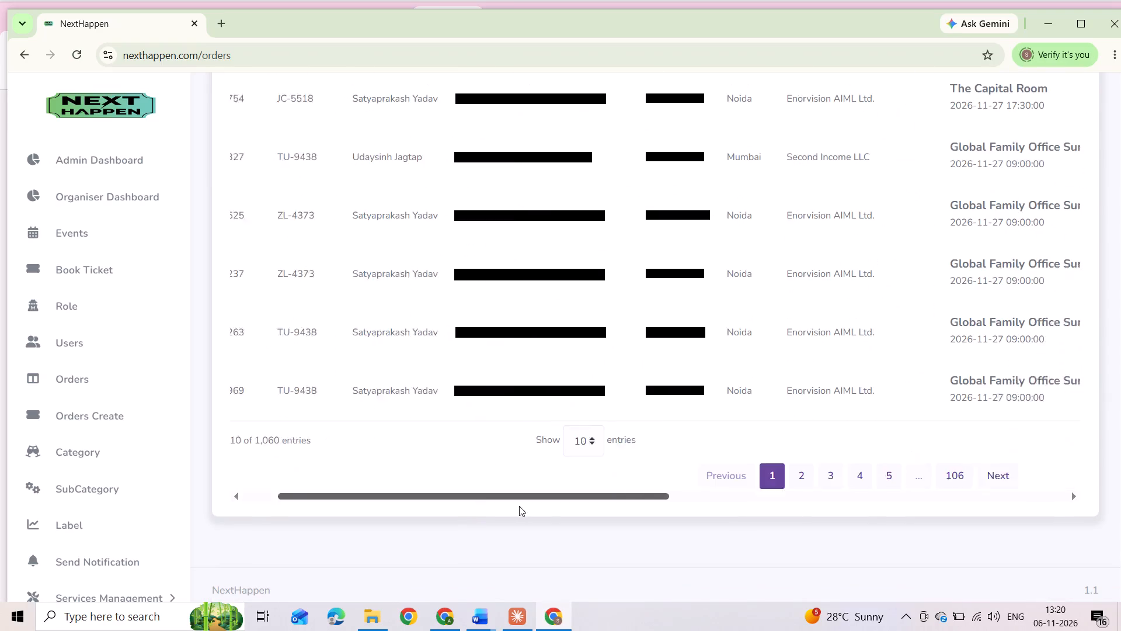
pyautogui.moveTo(519, 506); pyautogui.dragTo(854, 549)
pyautogui.moveTo(868, 550); pyautogui.dragTo(901, 547)
pyautogui.scroll(5, 871, 455)
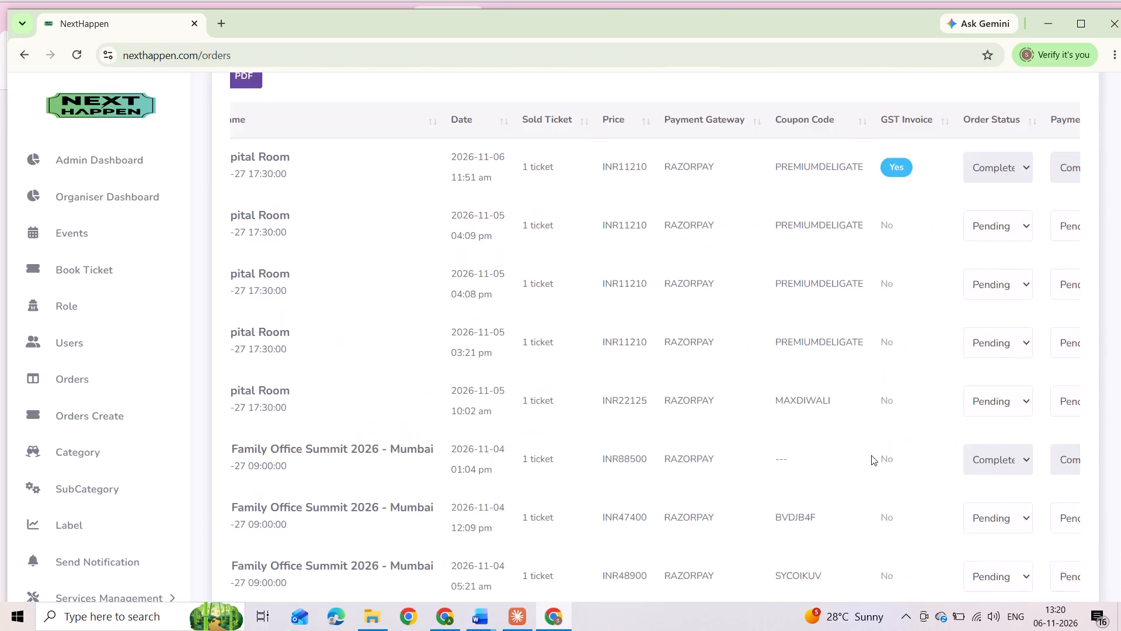
pyautogui.scroll(1, 871, 455)
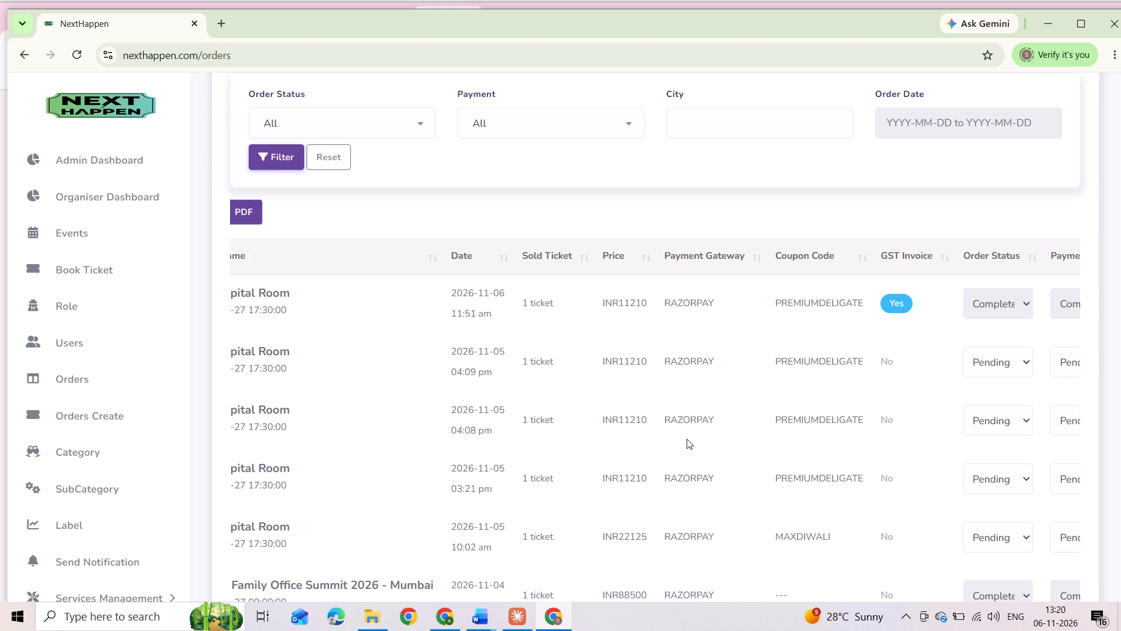
pyautogui.scroll(-4, 686, 443)
pyautogui.scroll(-2, 644, 488)
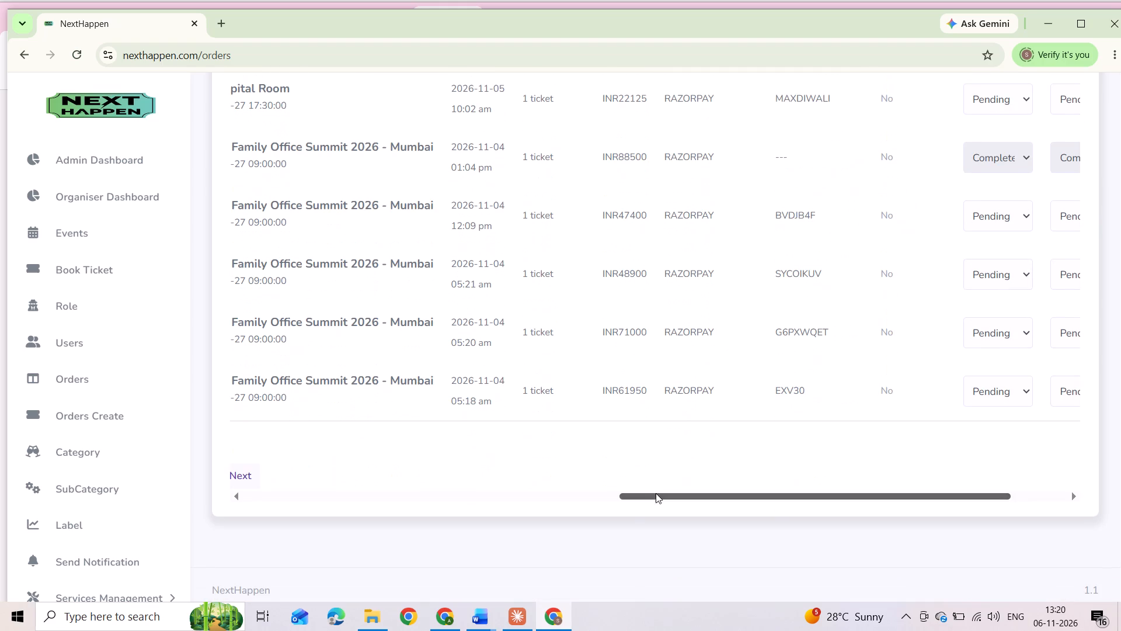
# Open the invoice of the 2026-11-06 order for The Capital Room and examine its GST request, ticket, coupon discount and payment details.
pyautogui.doubleClick(660, 499)
pyautogui.moveTo(676, 499); pyautogui.dragTo(745, 505)
pyautogui.moveTo(768, 509); pyautogui.dragTo(775, 511)
pyautogui.moveTo(781, 512); pyautogui.dragTo(787, 513)
pyautogui.scroll(5, 794, 490)
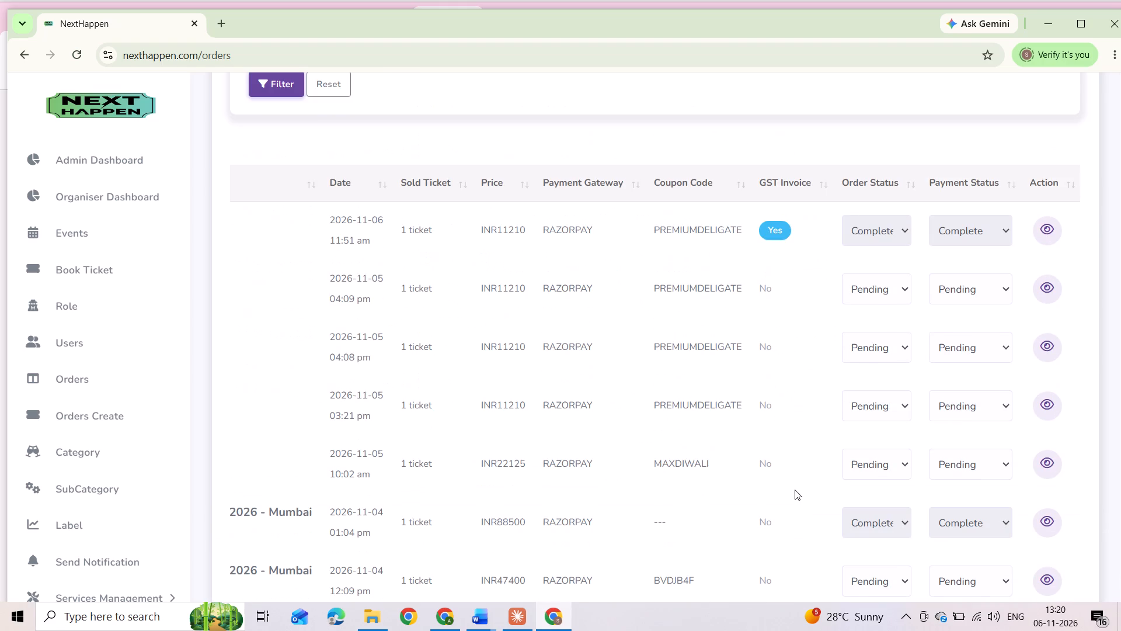
pyautogui.click(1050, 232)
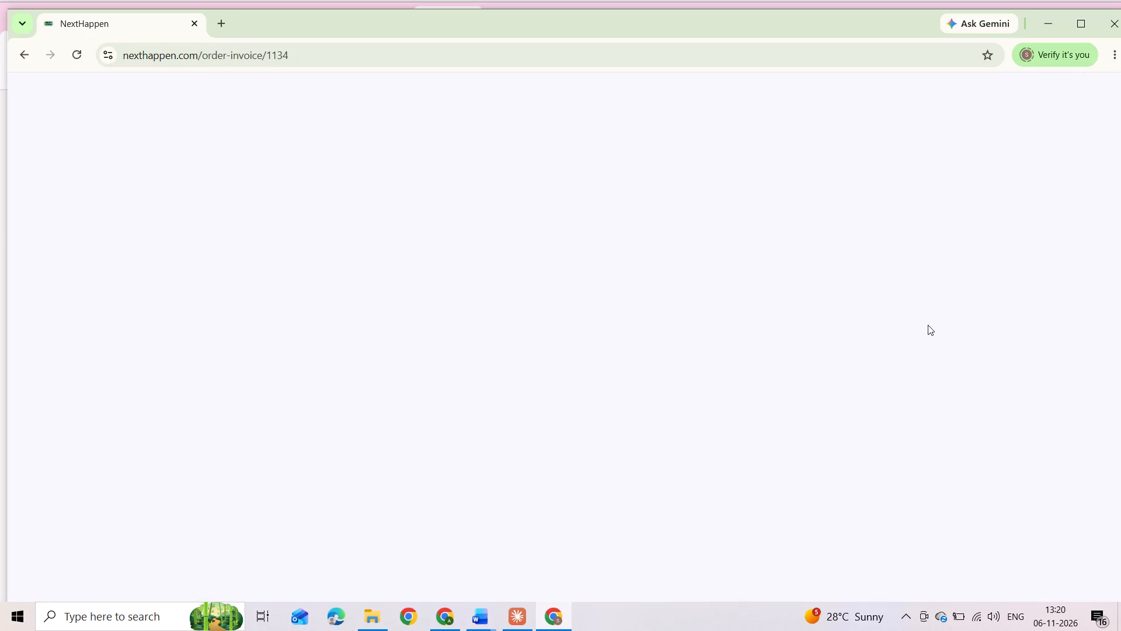
pyautogui.scroll(-3, 873, 330)
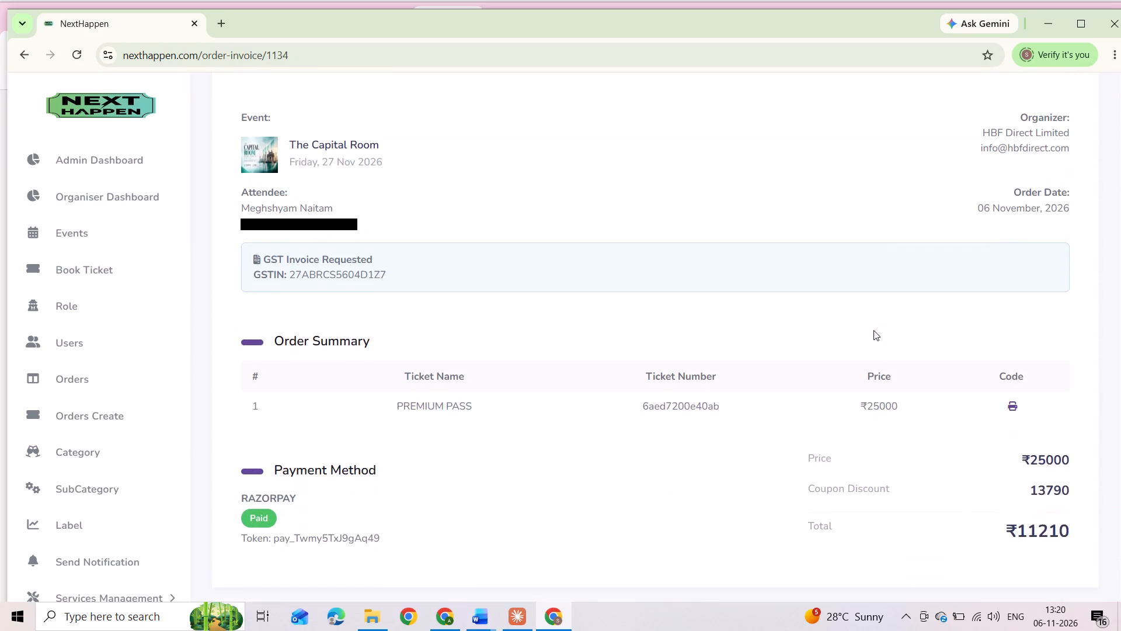
pyautogui.scroll(-1, 873, 330)
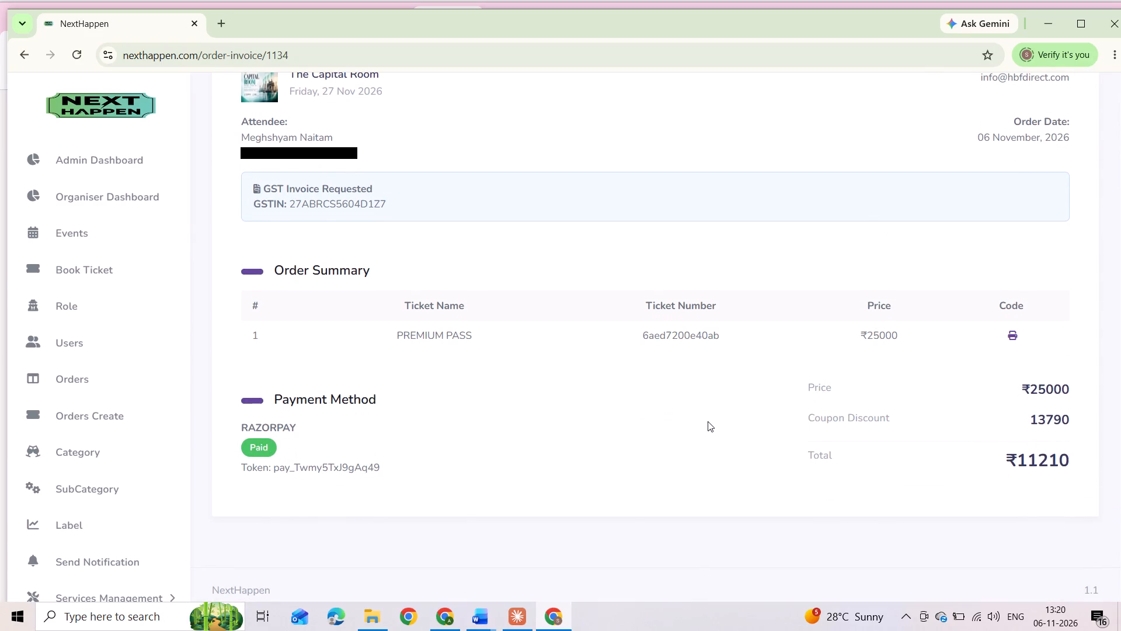
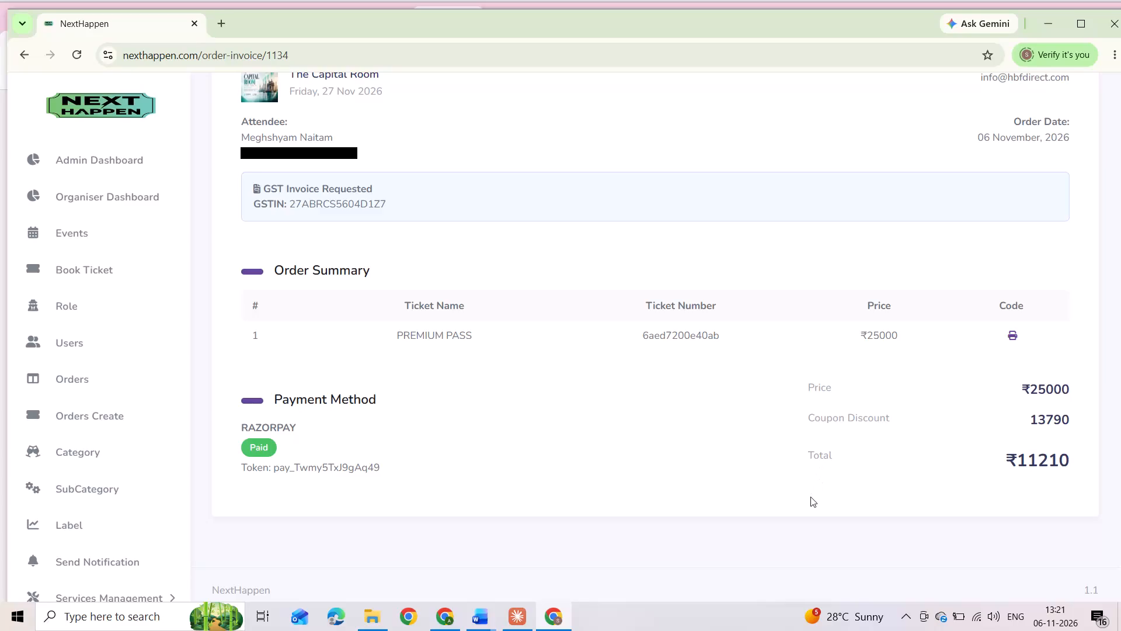
# Recheck The Capital Room order's attendee, organizer, order date, GST request, ticket, price, coupon discount, total and payment status.
pyautogui.scroll(3, 810, 497)
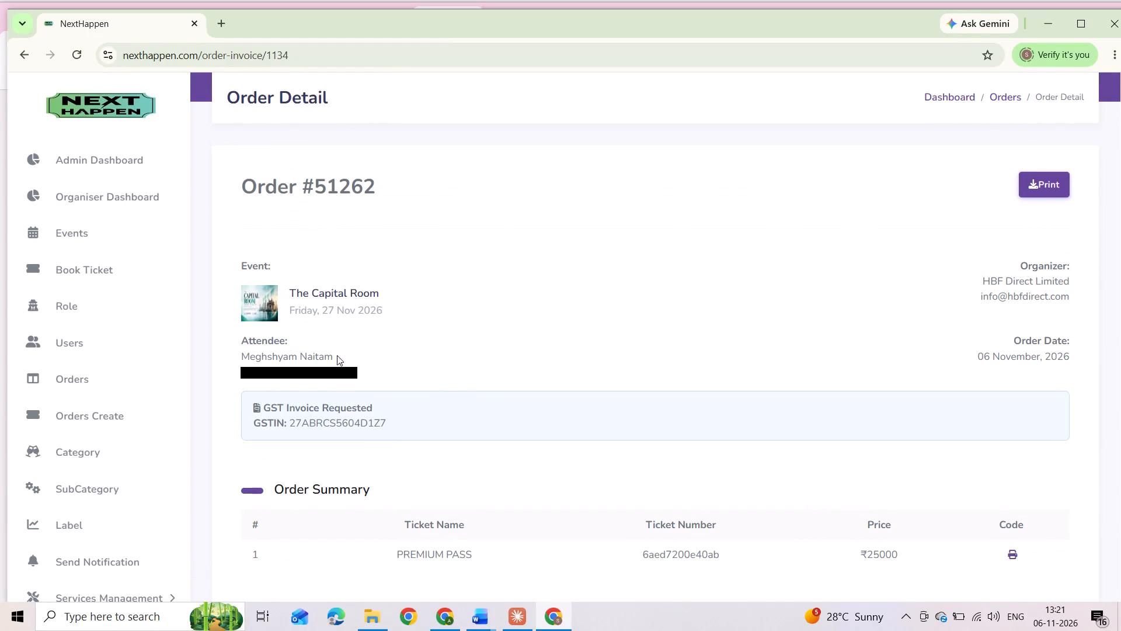
pyautogui.scroll(-2, 304, 407)
pyautogui.scroll(-1, 356, 432)
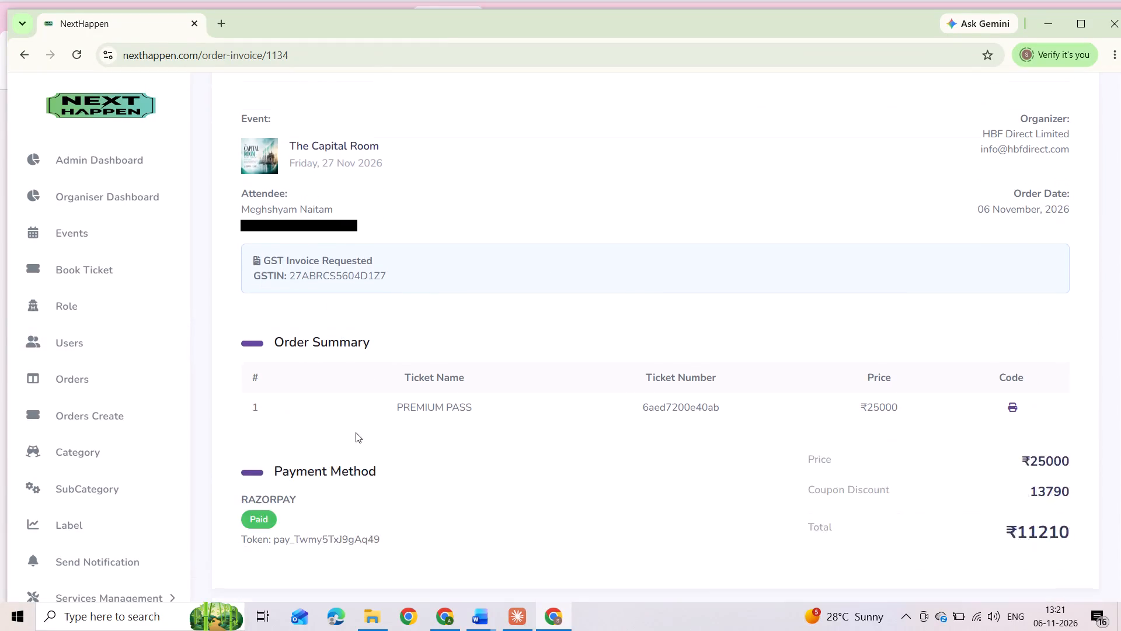
pyautogui.scroll(-1, 356, 432)
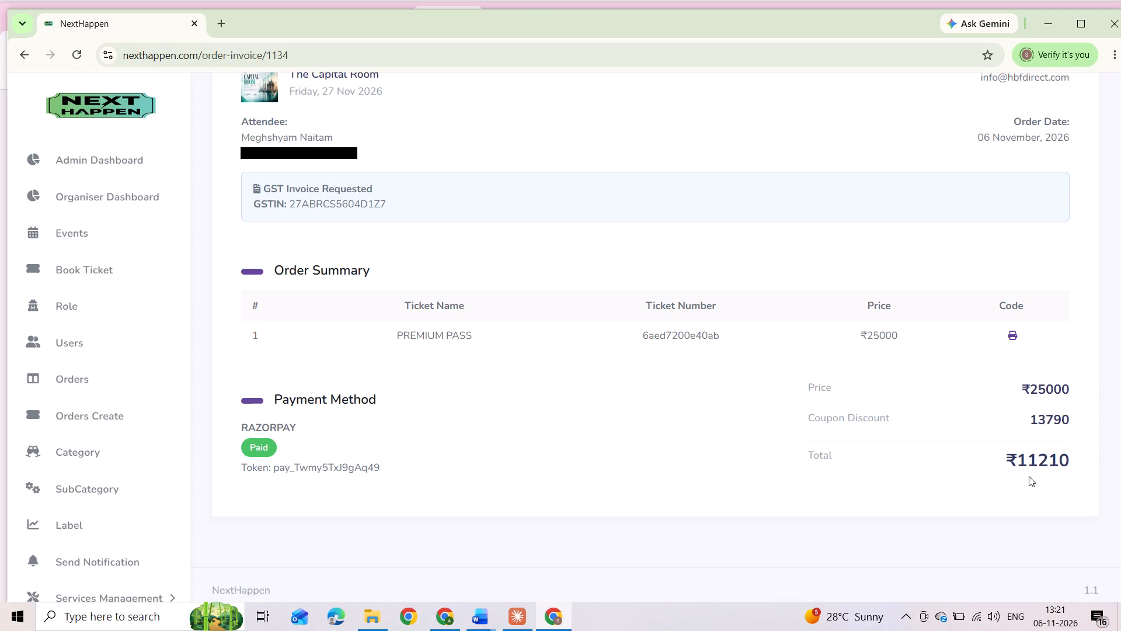
pyautogui.scroll(-1, 958, 476)
pyautogui.scroll(1, 958, 476)
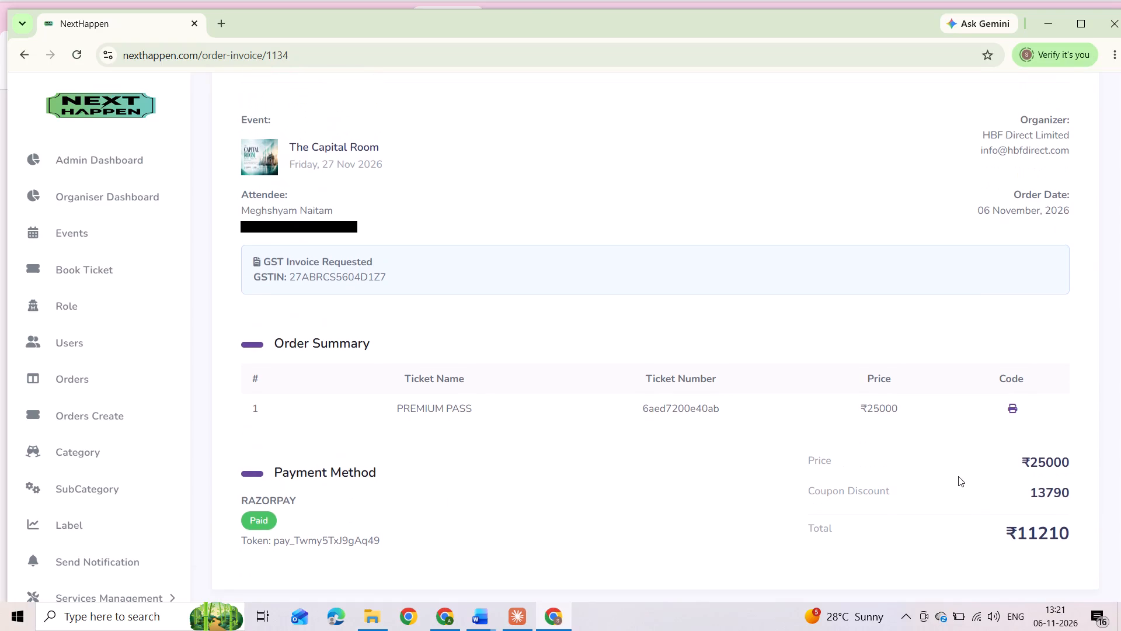
pyautogui.scroll(4, 958, 476)
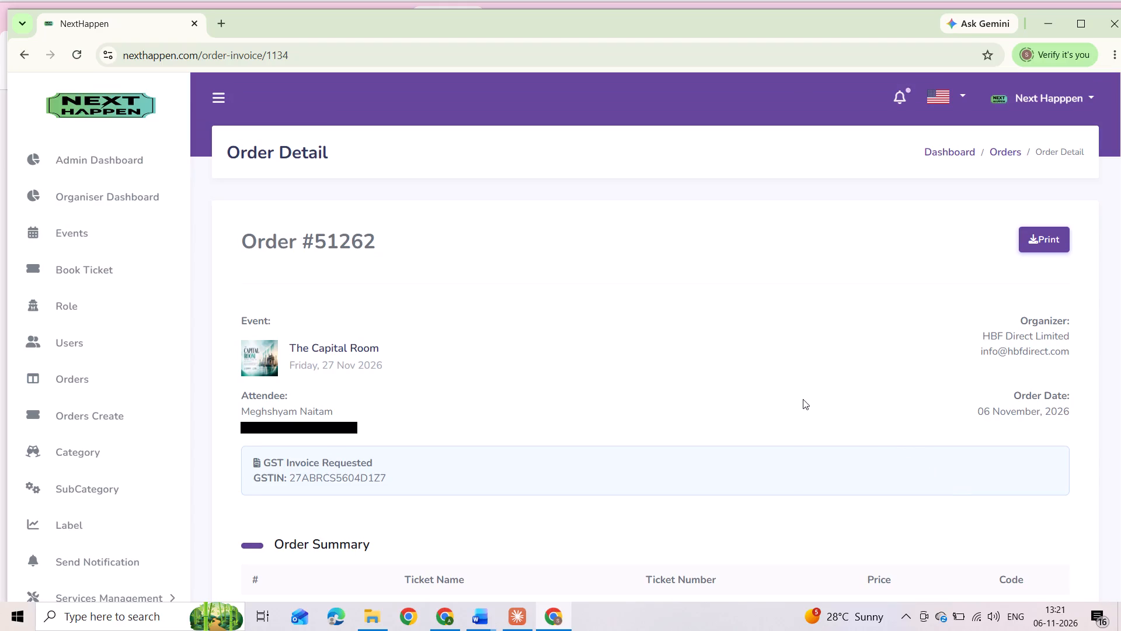
pyautogui.scroll(-2, 803, 399)
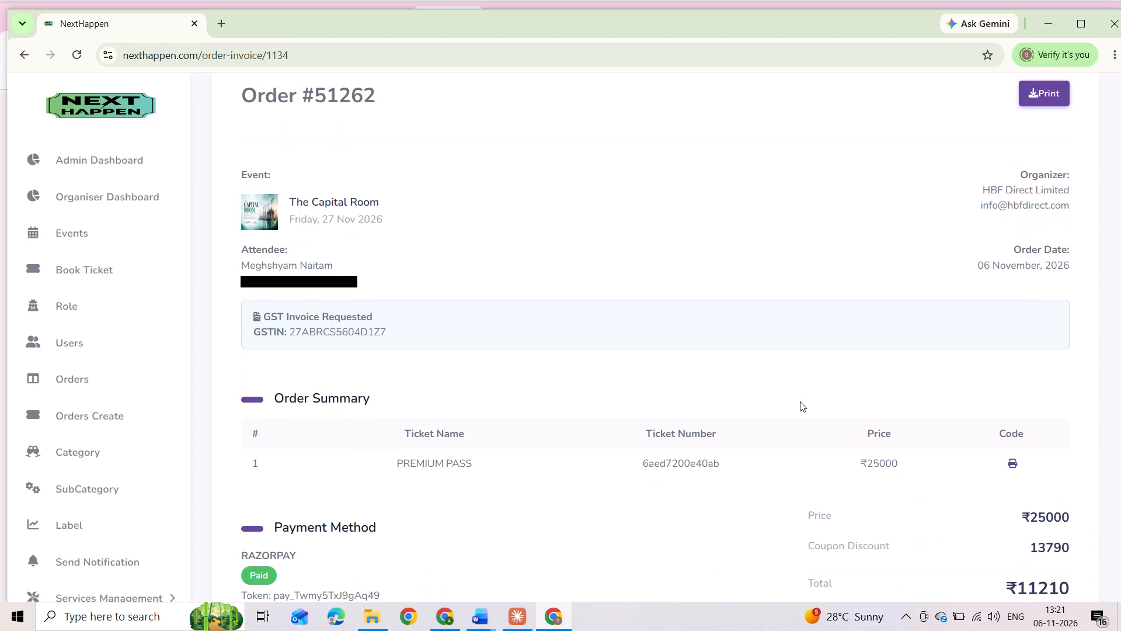
pyautogui.scroll(1, 799, 401)
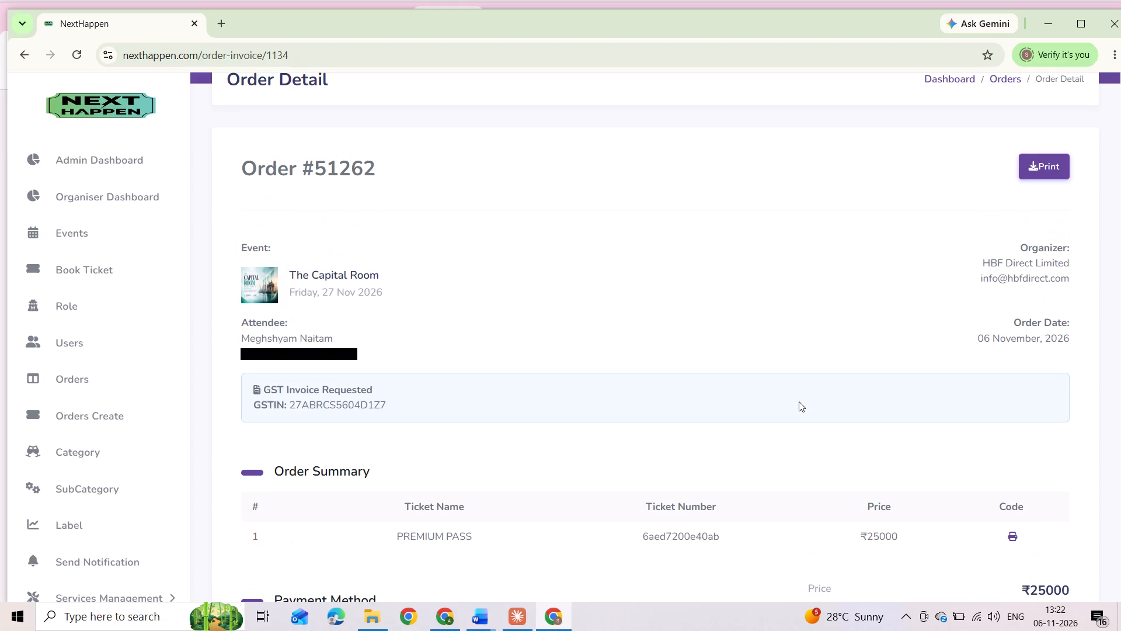
pyautogui.scroll(-4, 800, 427)
pyautogui.scroll(-2, 760, 453)
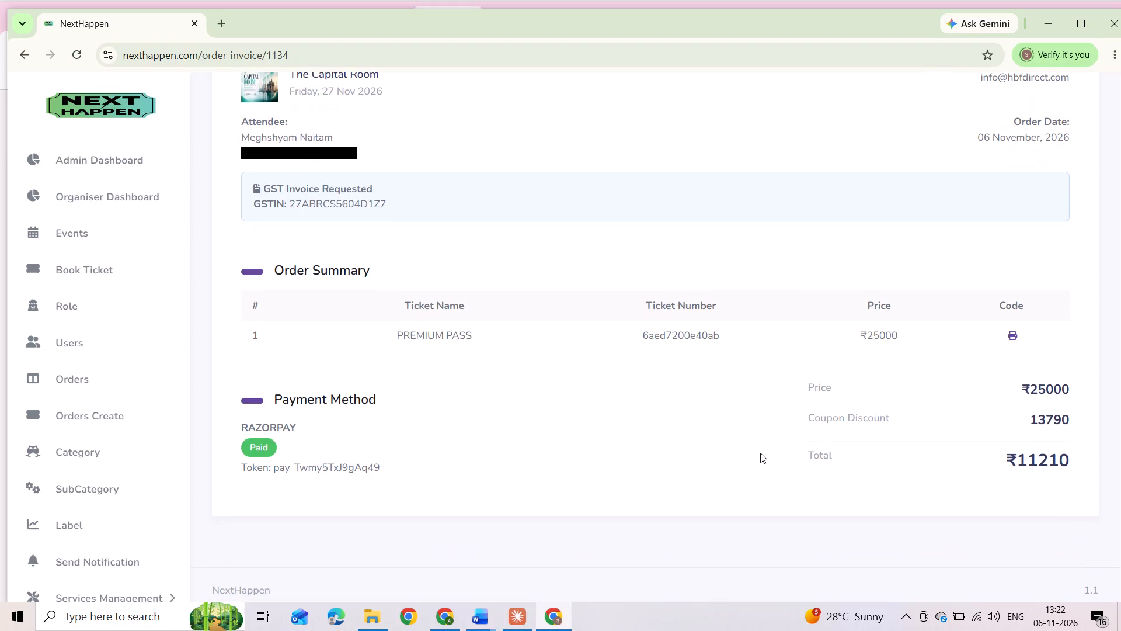
pyautogui.scroll(3, 757, 454)
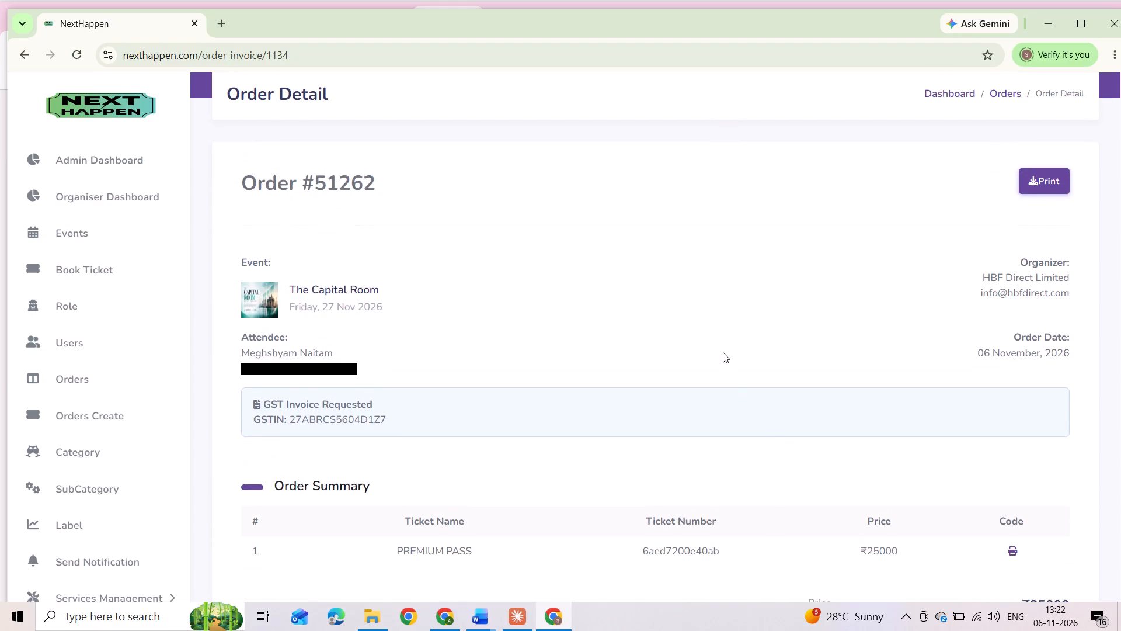
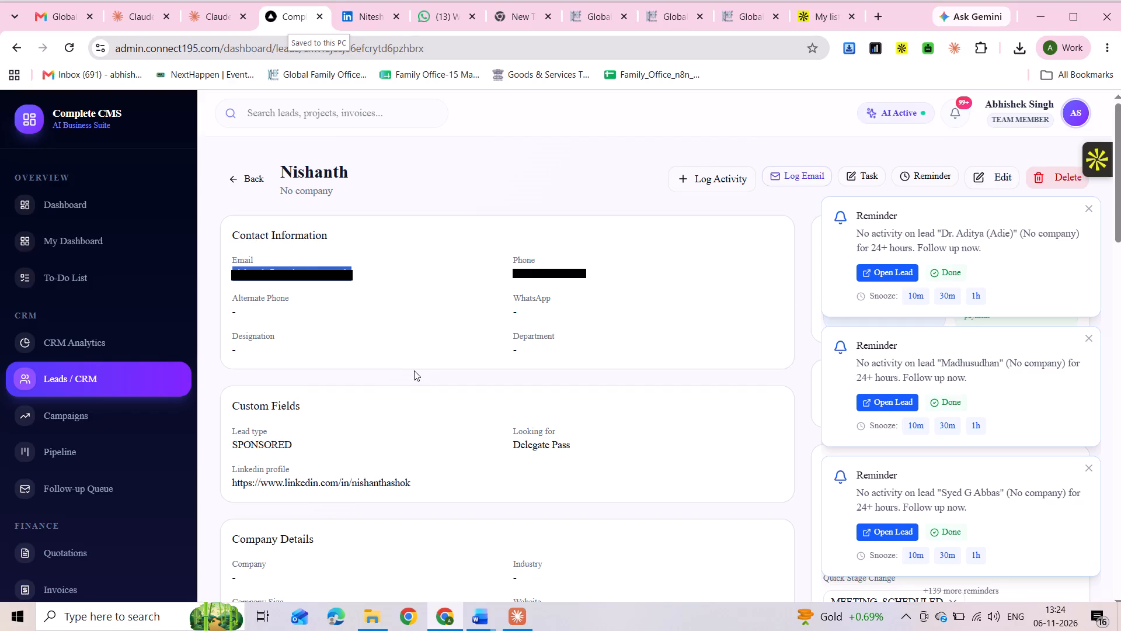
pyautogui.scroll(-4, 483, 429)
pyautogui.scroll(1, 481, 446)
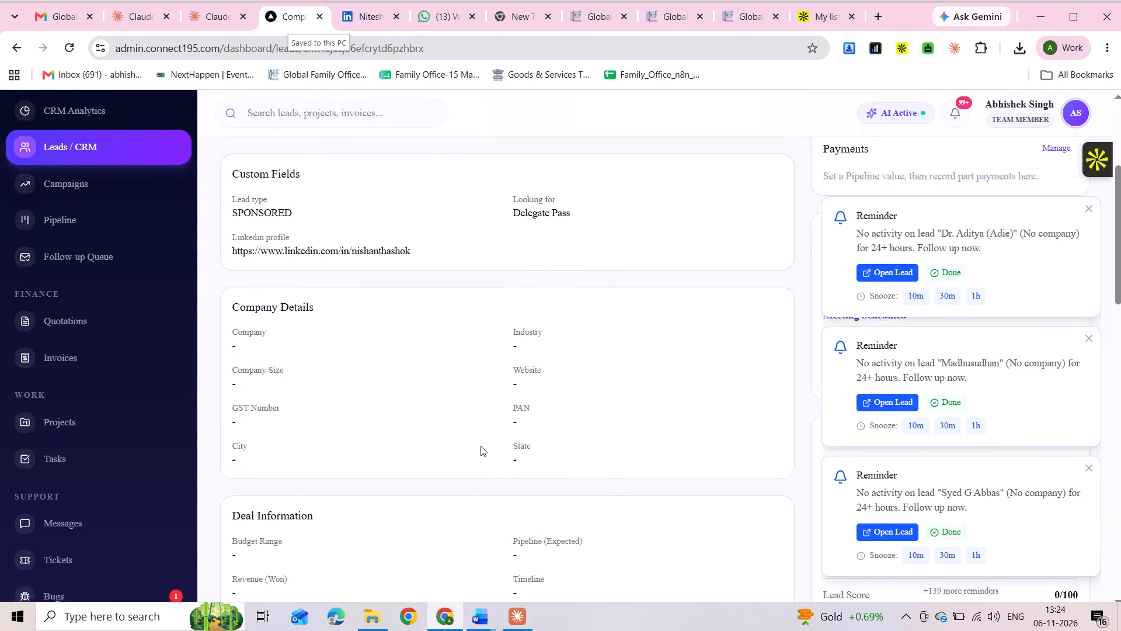
# Open the Dr. Aditya lead from its follow-up reminder and review its contact information, custom fields, deal information, activity timeline and discussion.
pyautogui.scroll(2, 481, 446)
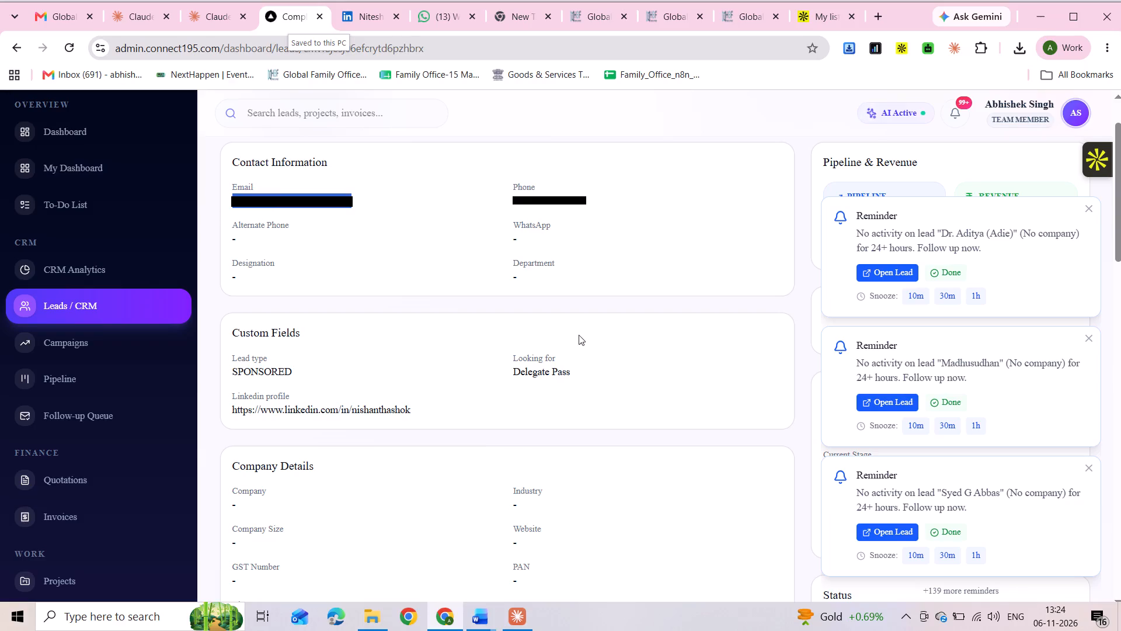
pyautogui.click(873, 273)
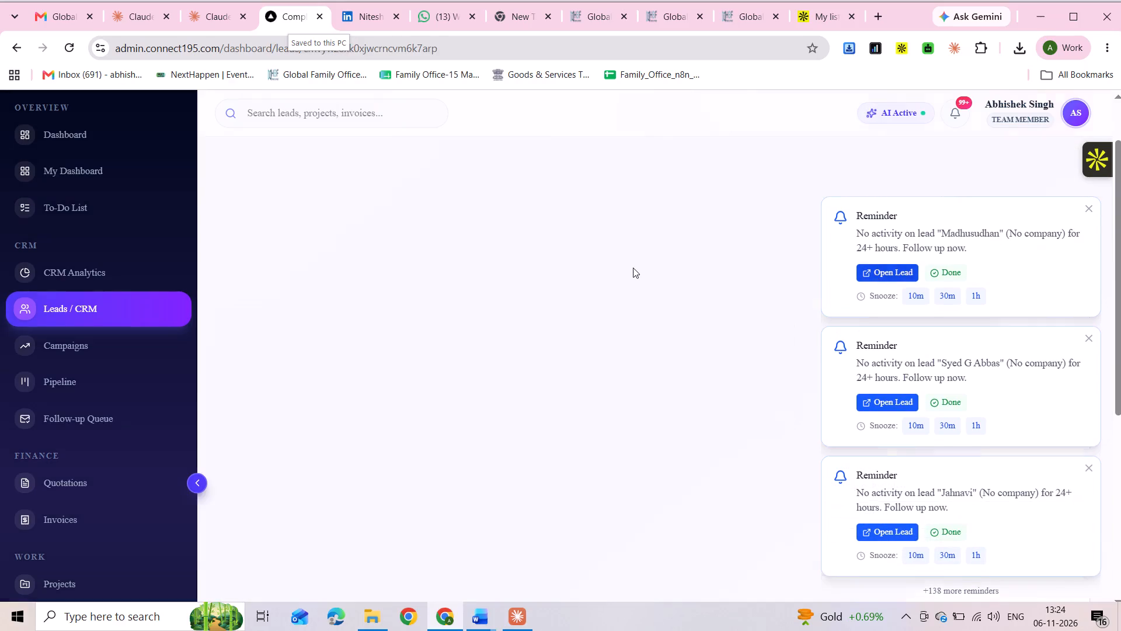
pyautogui.scroll(3, 525, 341)
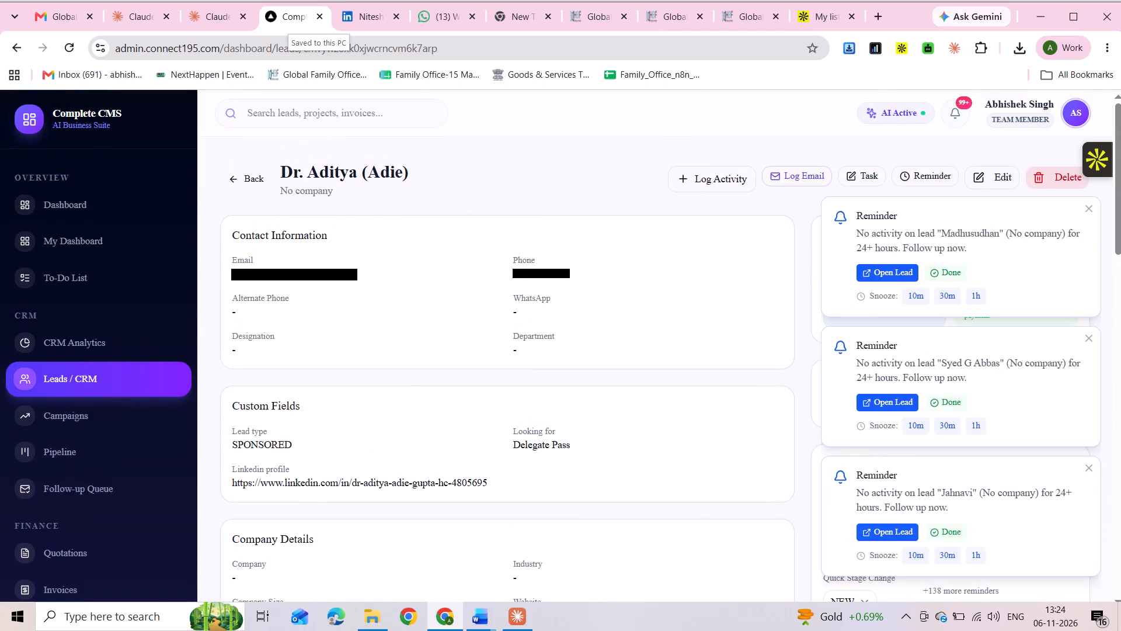
pyautogui.scroll(-4, 525, 341)
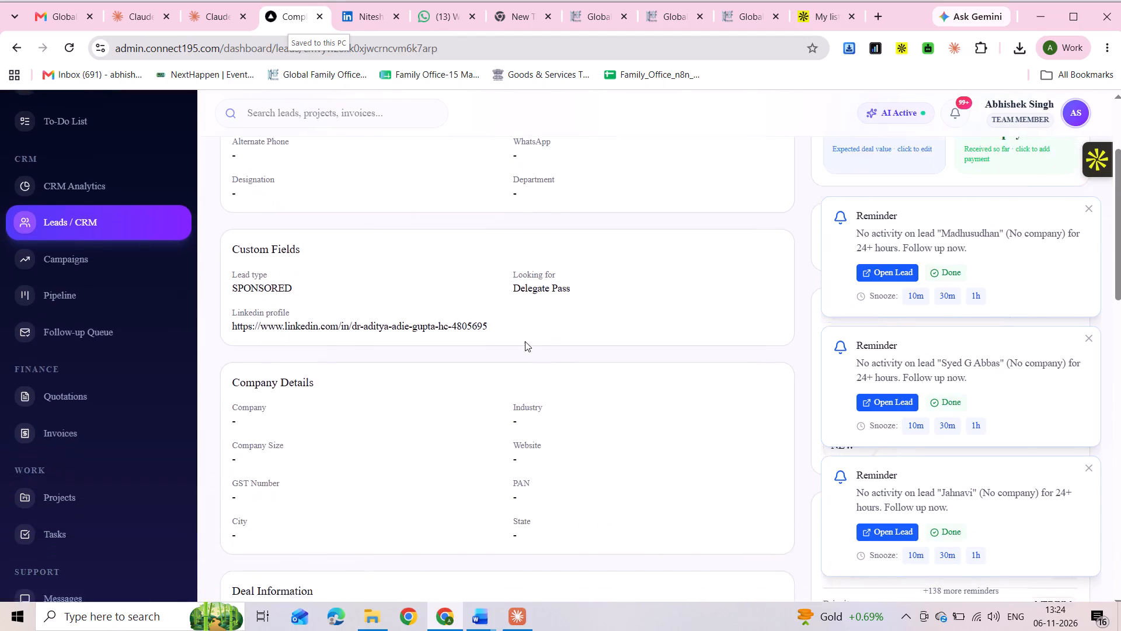
pyautogui.scroll(-7, 525, 341)
pyautogui.scroll(2, 525, 341)
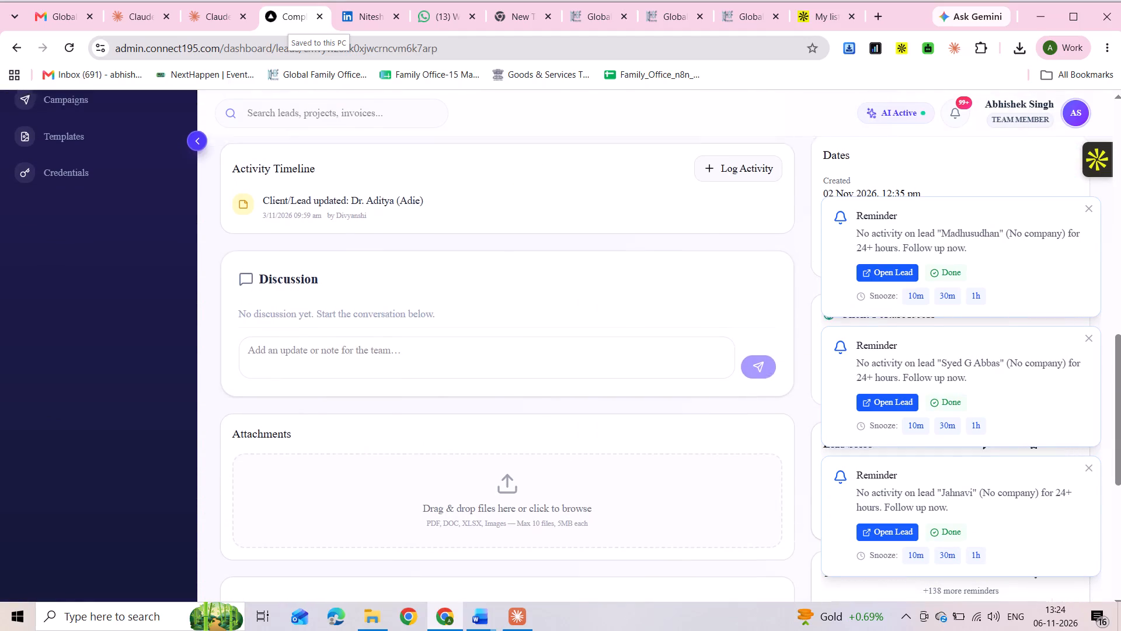
pyautogui.scroll(7, 525, 341)
pyautogui.scroll(1, 319, 252)
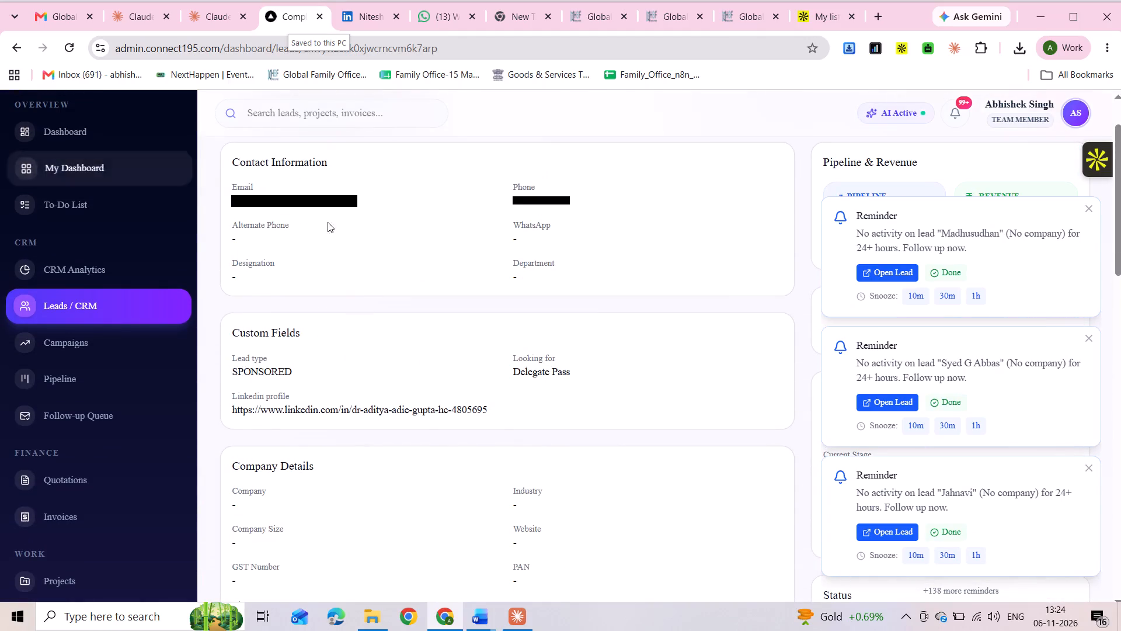
pyautogui.moveTo(321, 191); pyautogui.dragTo(310, 189)
pyautogui.moveTo(292, 187); pyautogui.dragTo(260, 186)
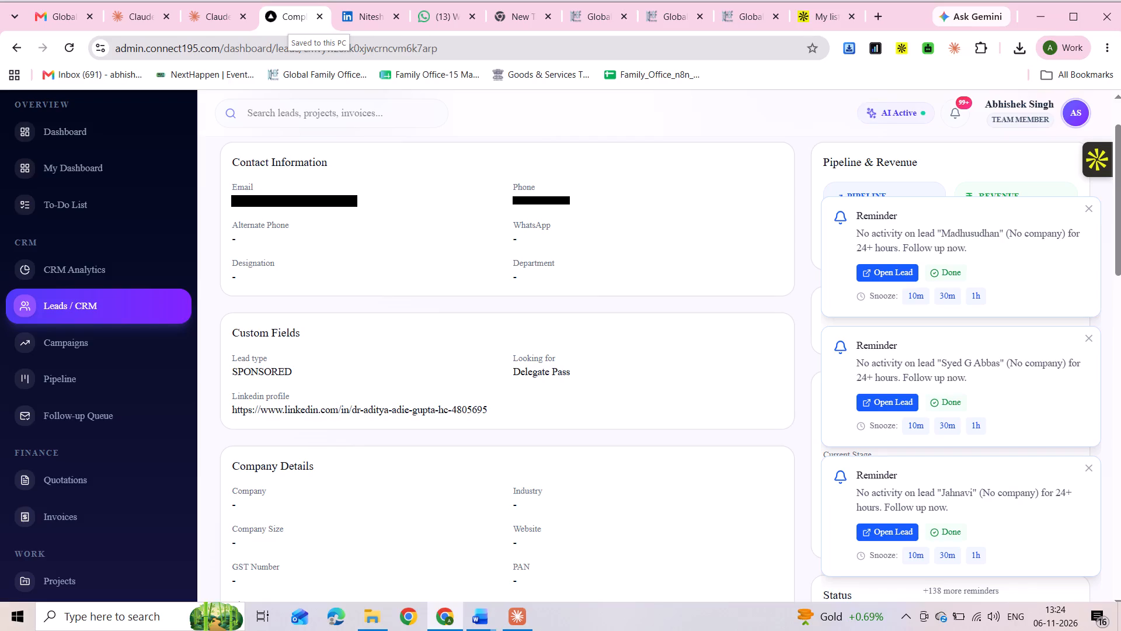
pyautogui.scroll(-1, 472, 264)
pyautogui.scroll(2, 472, 264)
pyautogui.scroll(-3, 472, 264)
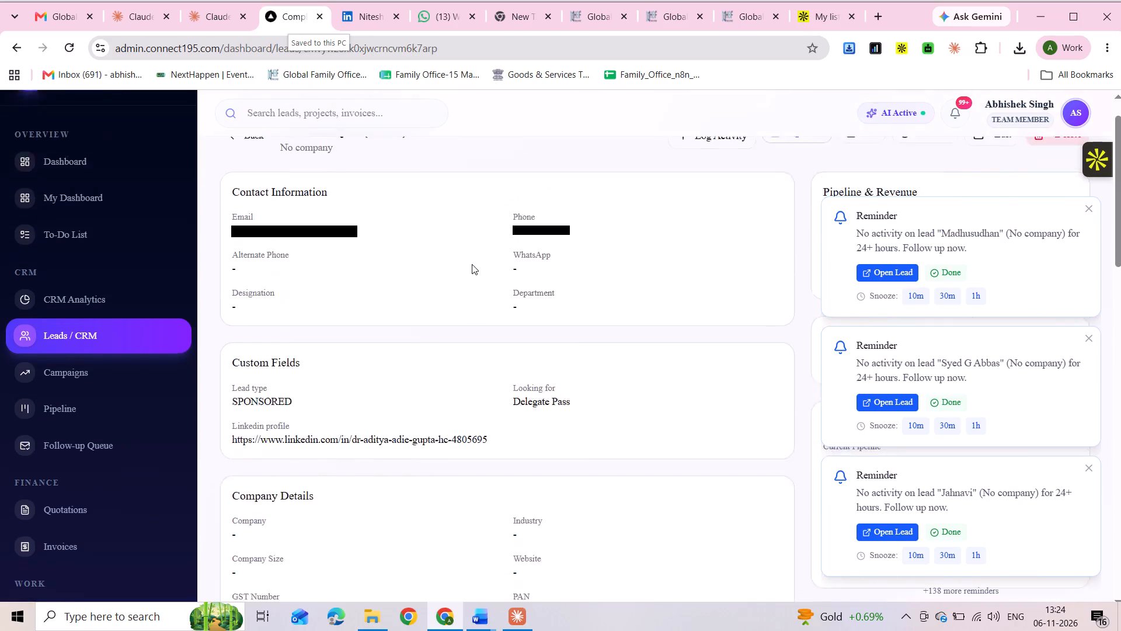
pyautogui.scroll(-6, 472, 264)
pyautogui.scroll(6, 472, 264)
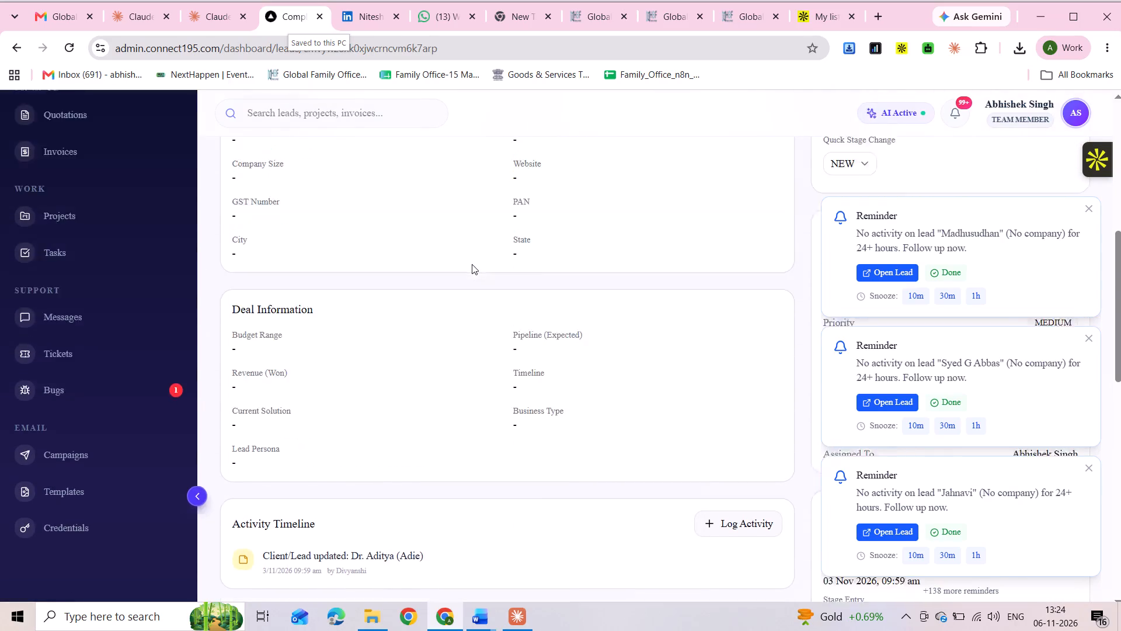
pyautogui.scroll(3, 472, 264)
# Open the Madhusudhan lead from its follow-up reminder, then switch to Gmail to check the lead's emails.
pyautogui.click(867, 268)
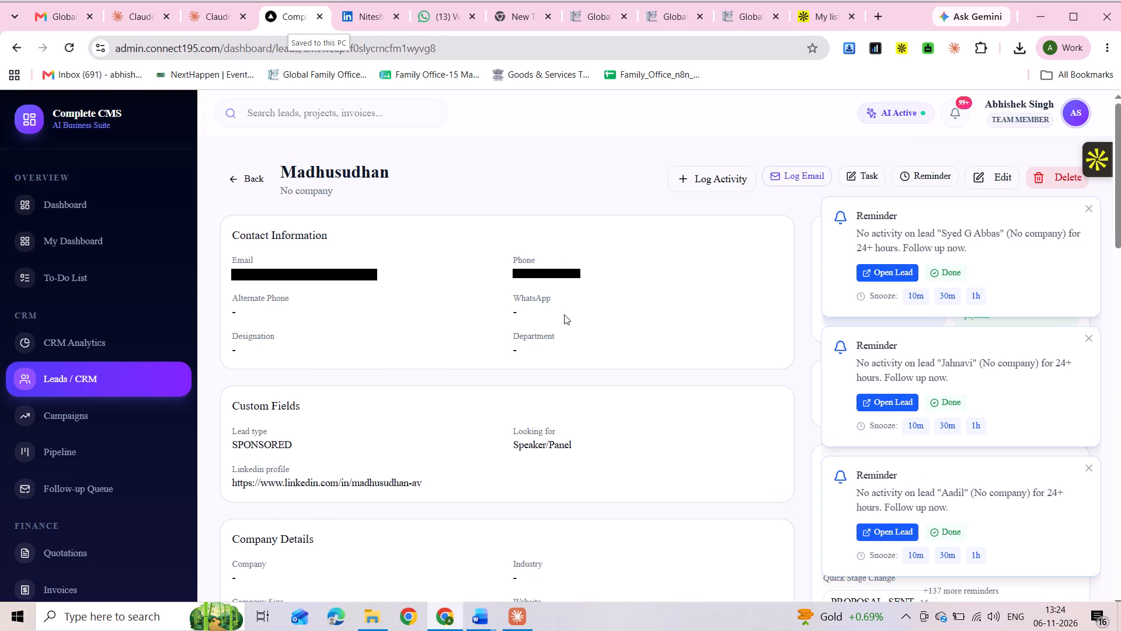
pyautogui.click(53, 20)
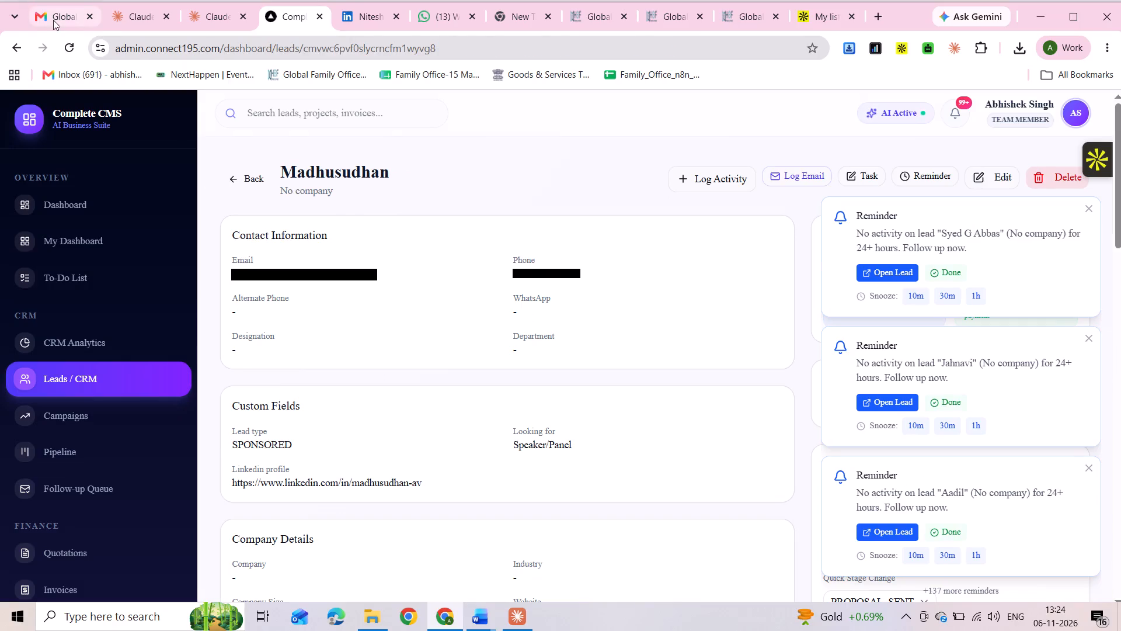
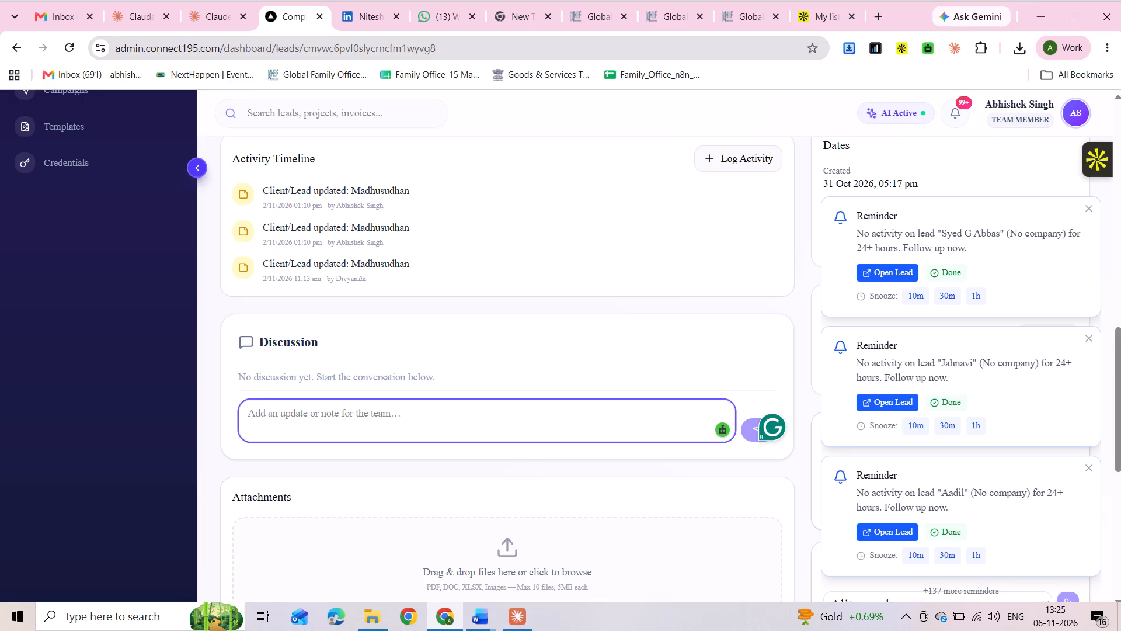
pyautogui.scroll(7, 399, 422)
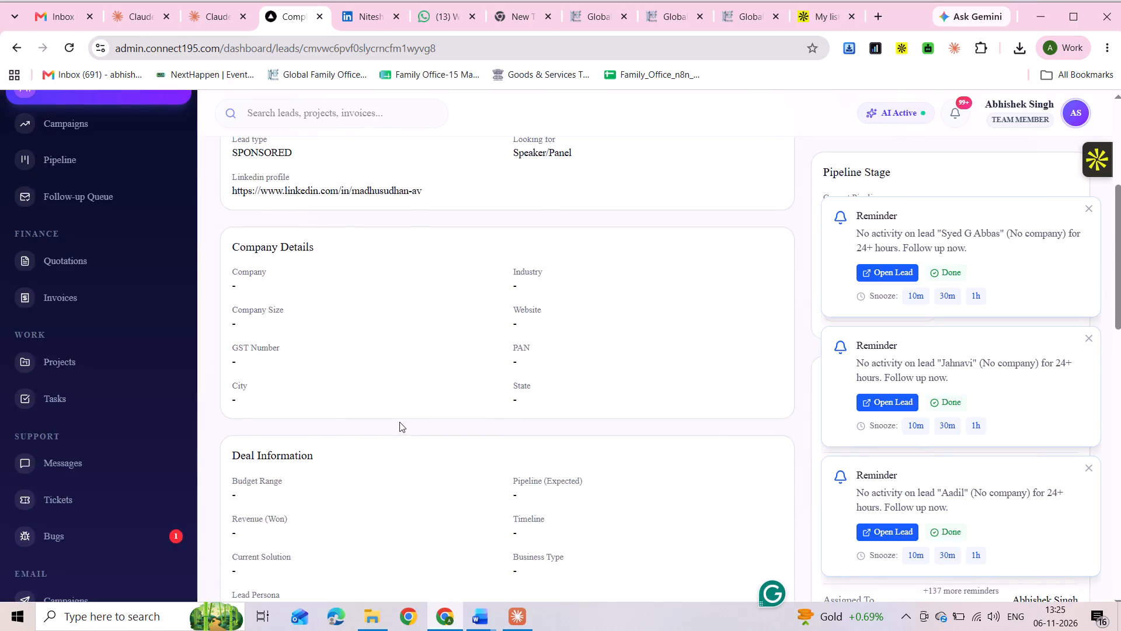